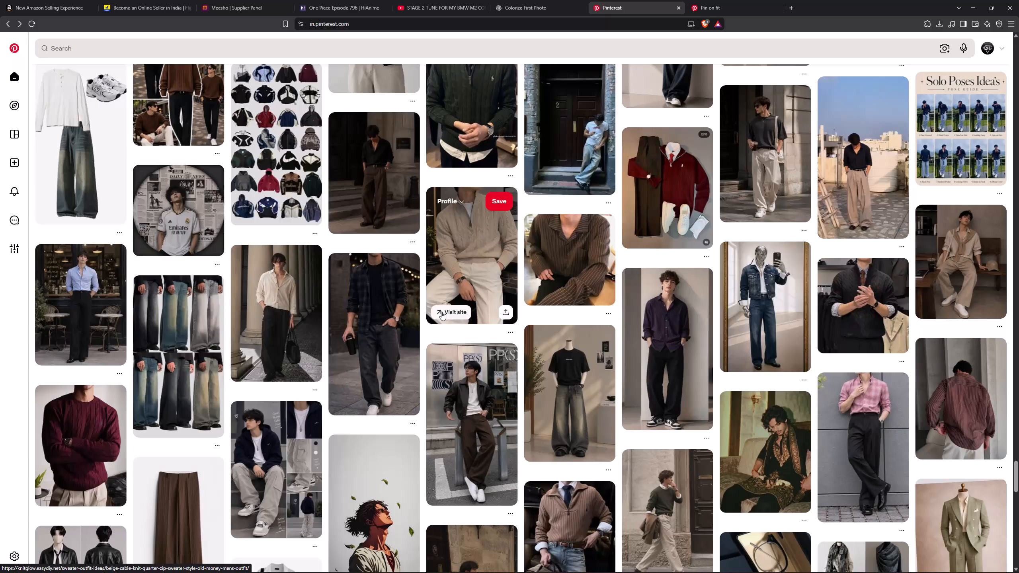
Switch to Spotify, play the song "iphone killed the mp3" and lower the playback volume slightly.
key("alt+Tab")
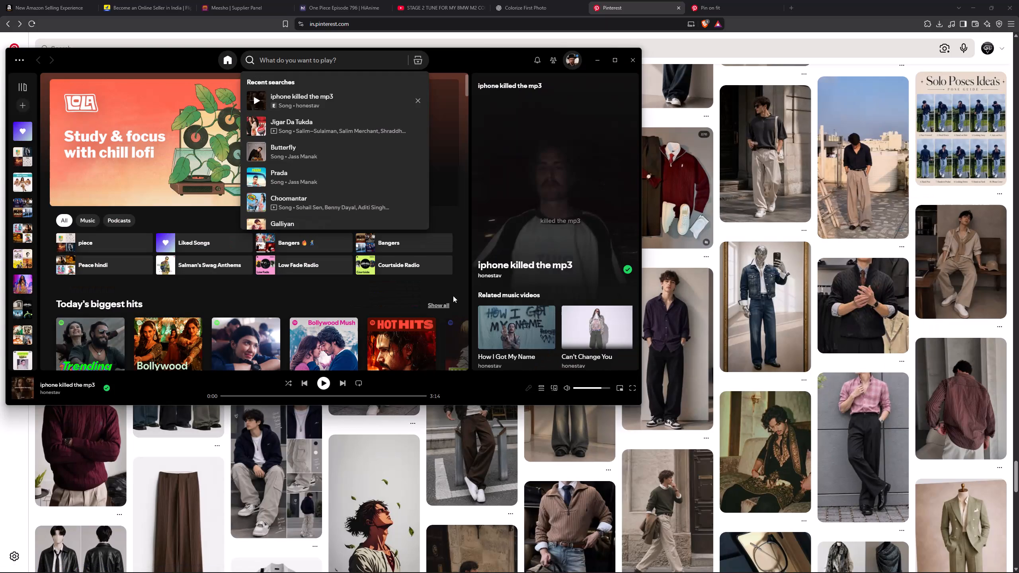
scroll(335, 351, "up", 1)
left_click(319, 388)
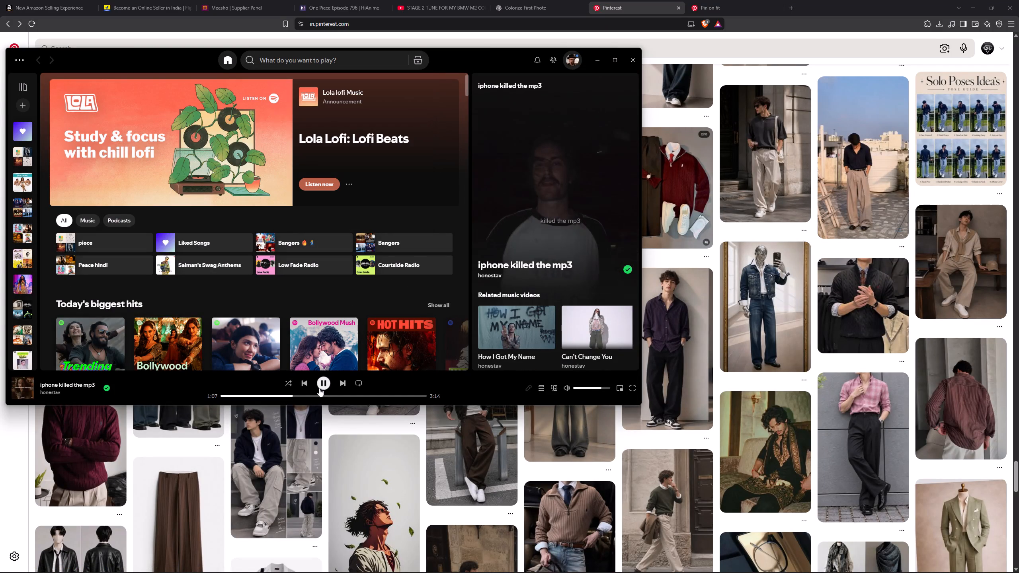
left_click(593, 384)
left_click_drag(592, 387, 588, 388)
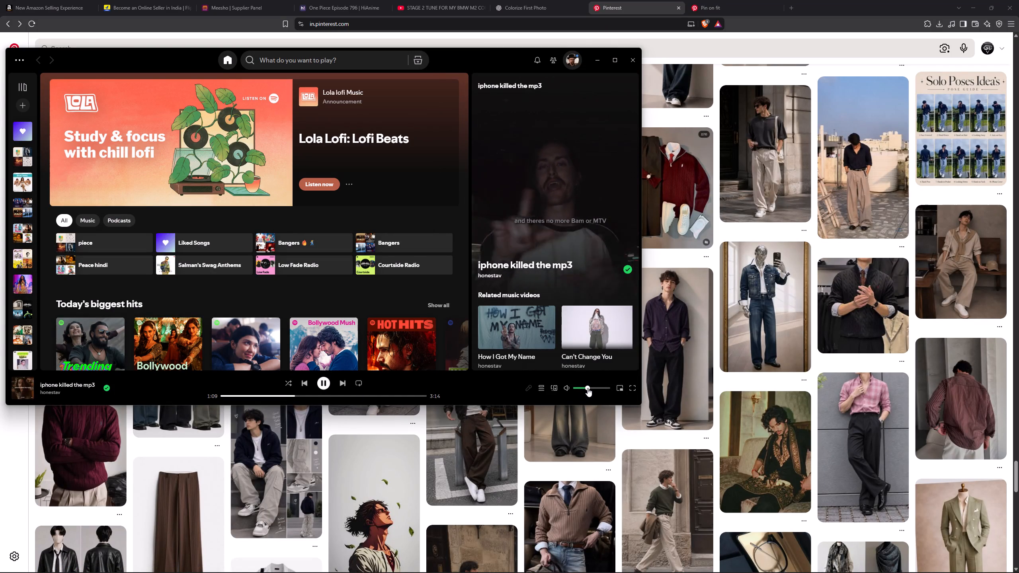
left_click_drag(588, 388, 587, 388)
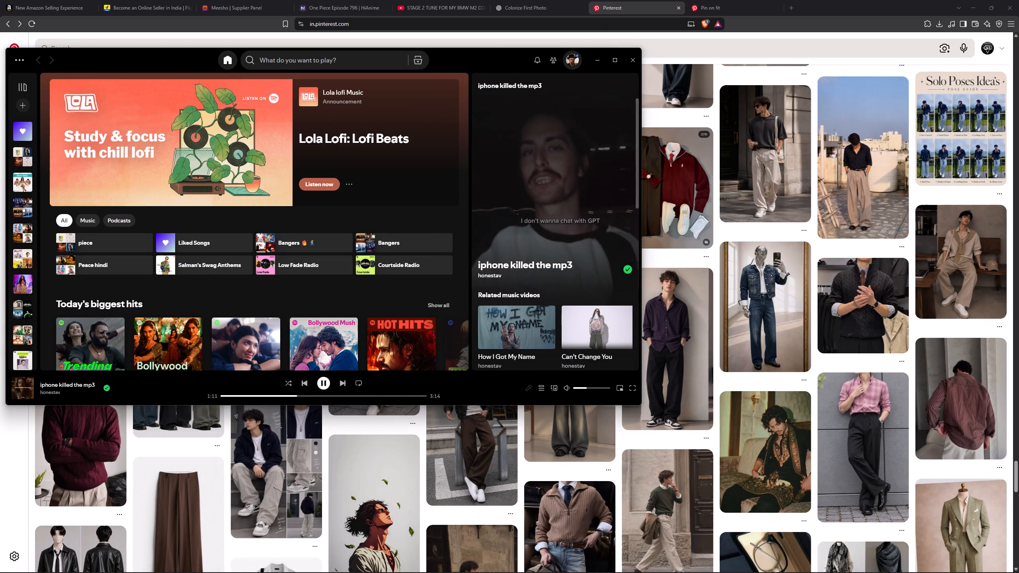
Return to Brave, open the "Pin on fit" page and browse the outfit pins and boards related to the shawl pin.
left_click(824, 19)
left_click(718, 0)
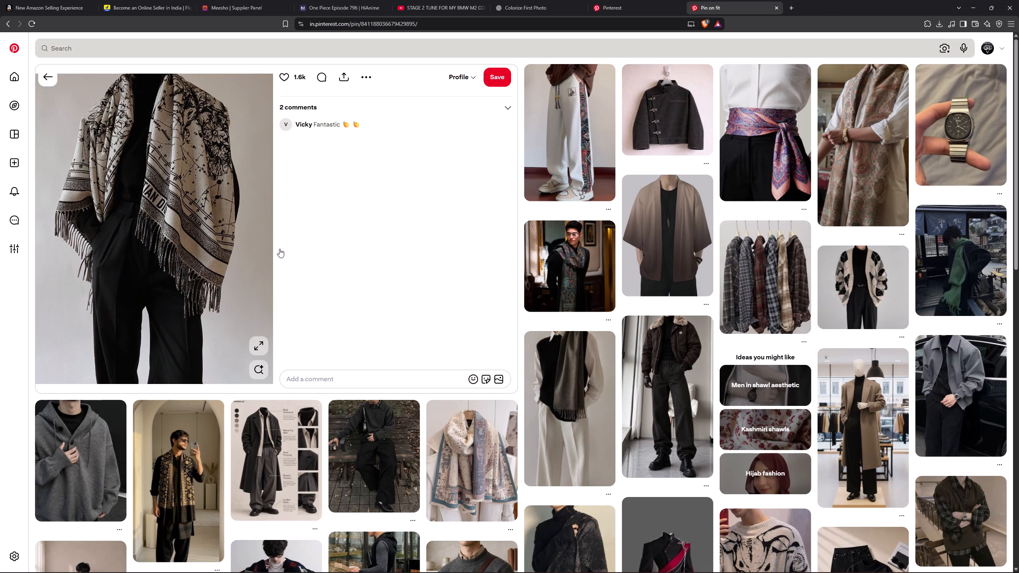
scroll(207, 220, "down", 2)
scroll(150, 415, "down", 4)
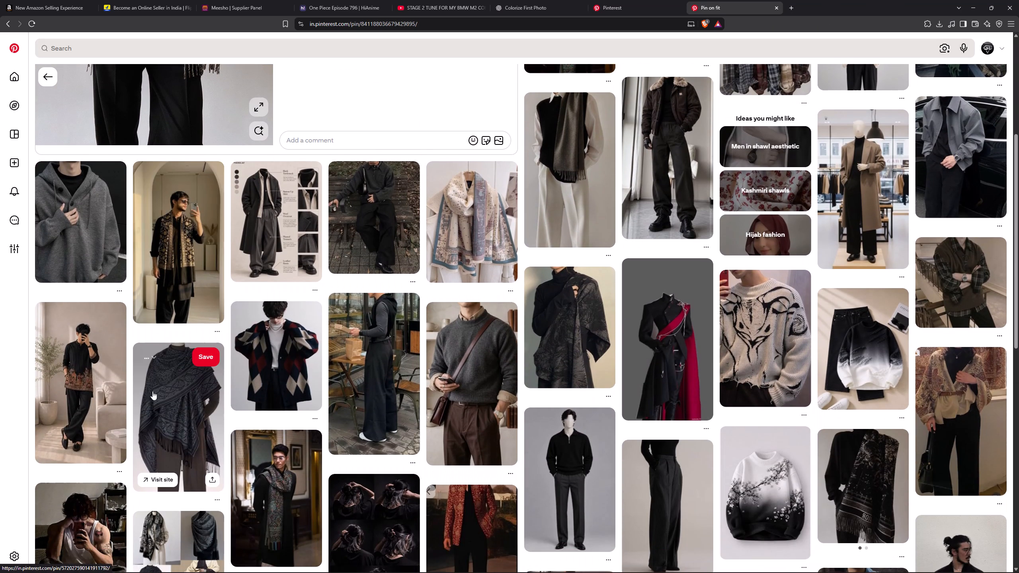
scroll(242, 359, "down", 4)
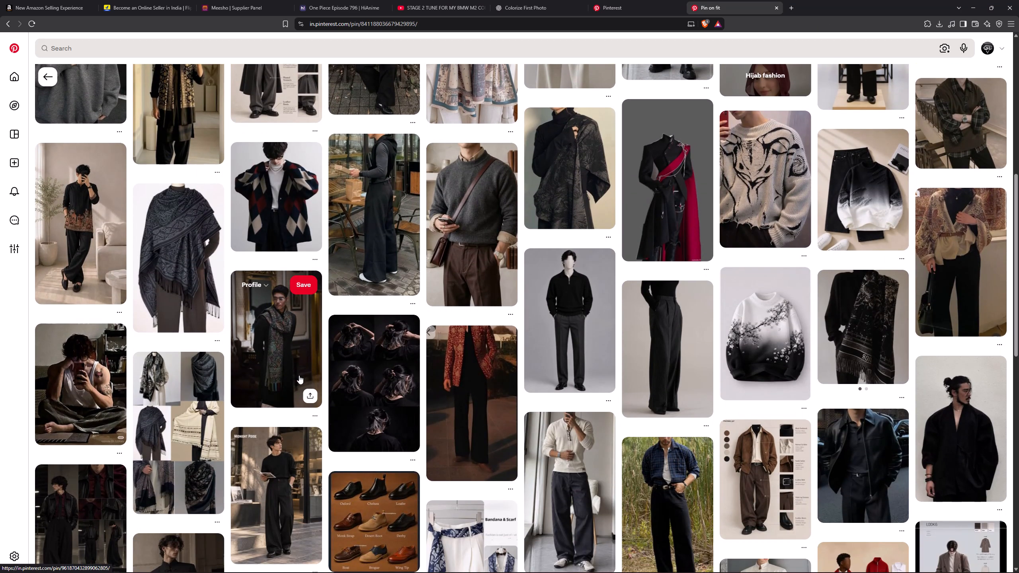
scroll(300, 375, "down", 3)
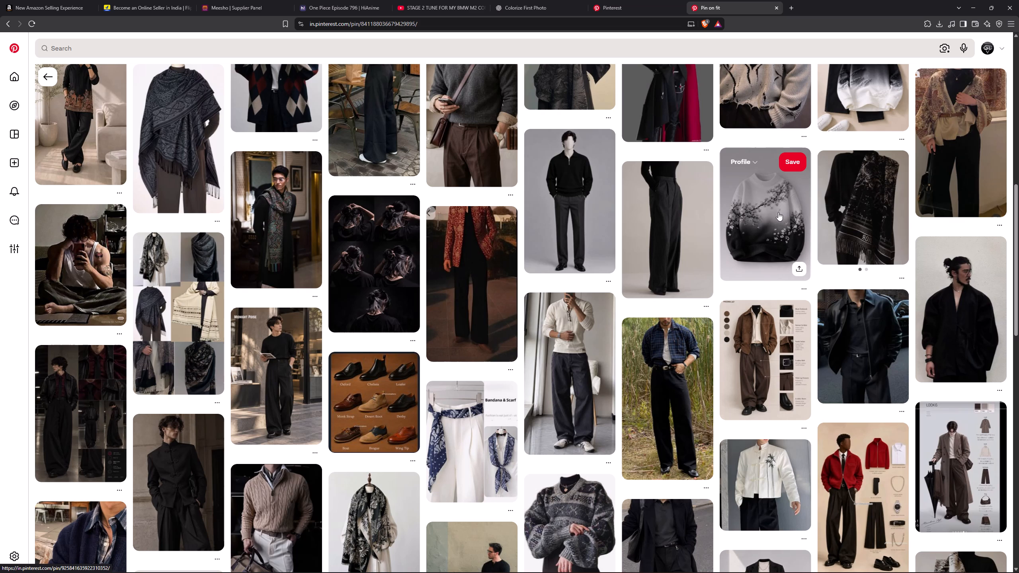
scroll(525, 277, "down", 4)
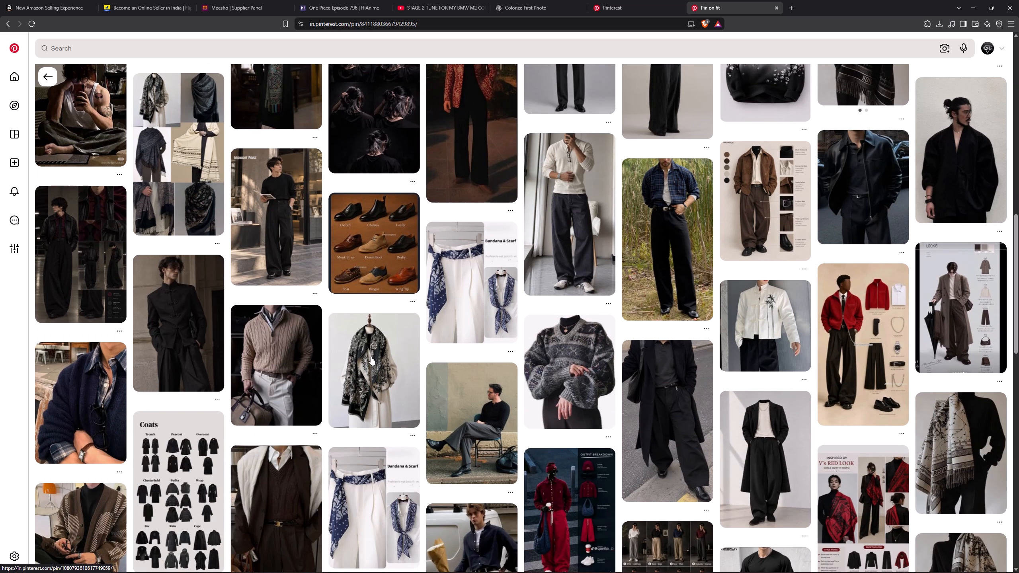
scroll(371, 357, "down", 3)
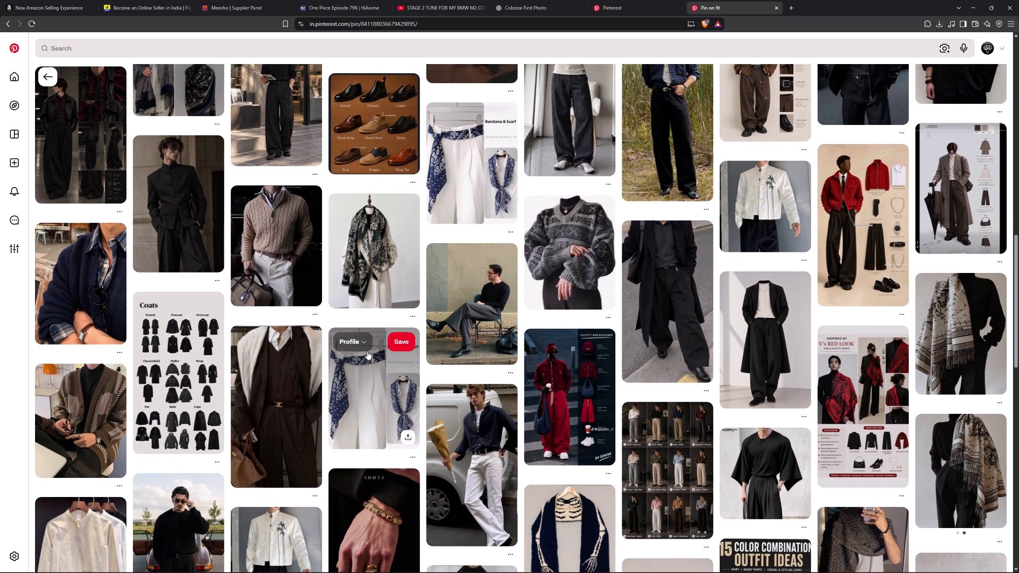
scroll(367, 351, "down", 4)
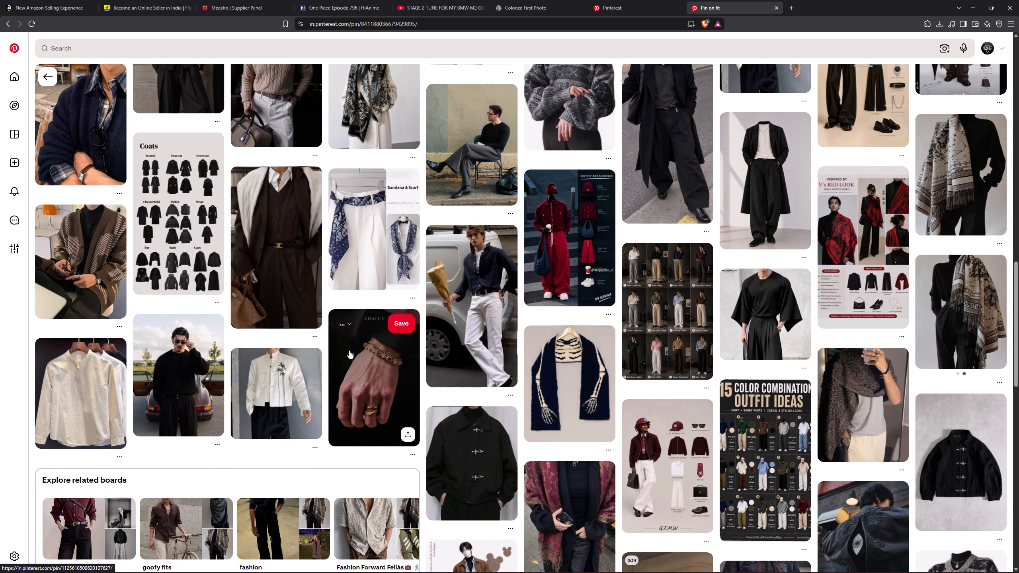
scroll(155, 311, "down", 5)
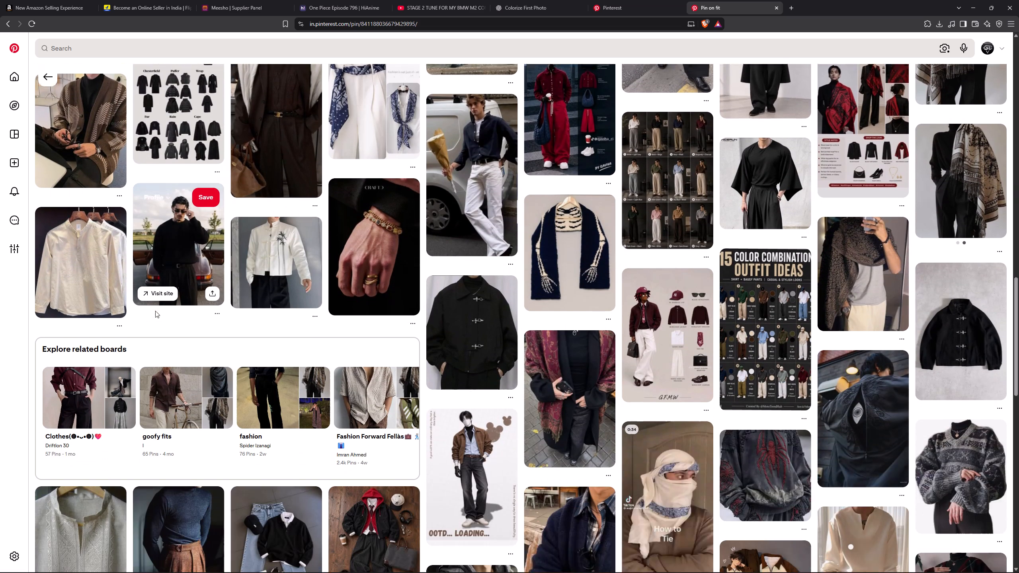
scroll(156, 310, "down", 8)
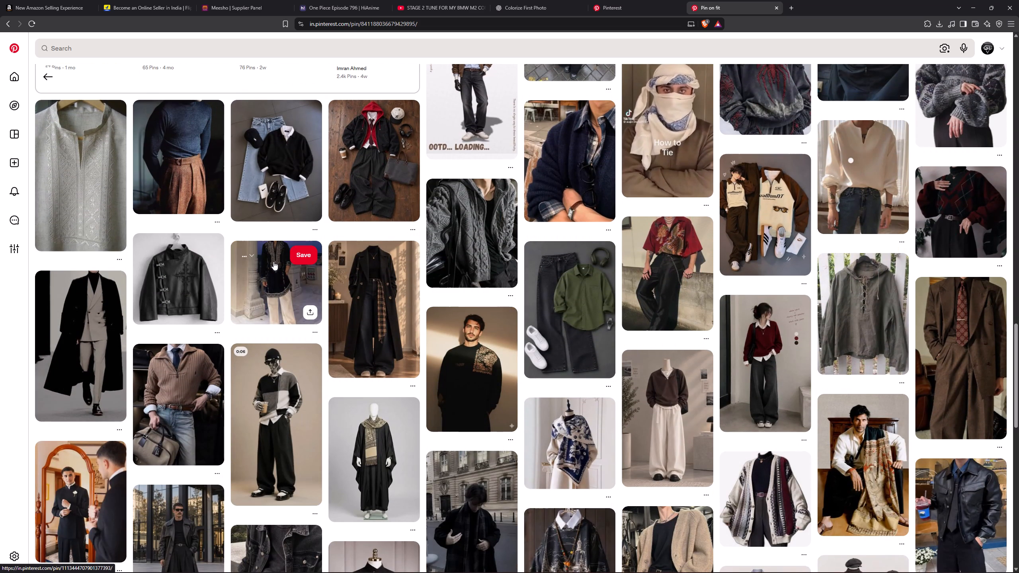
left_click(628, 0)
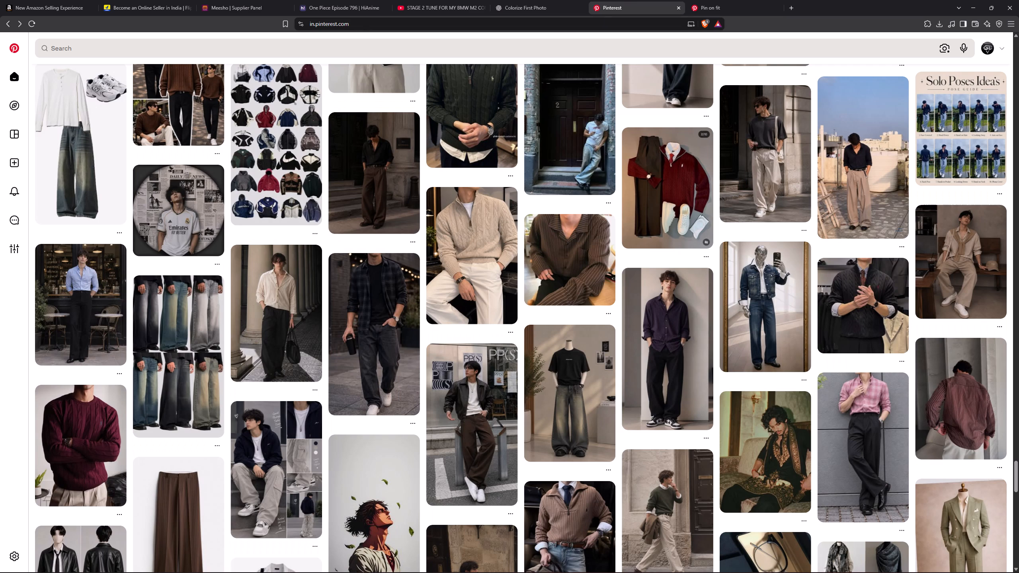
scroll(389, 238, "down", 5)
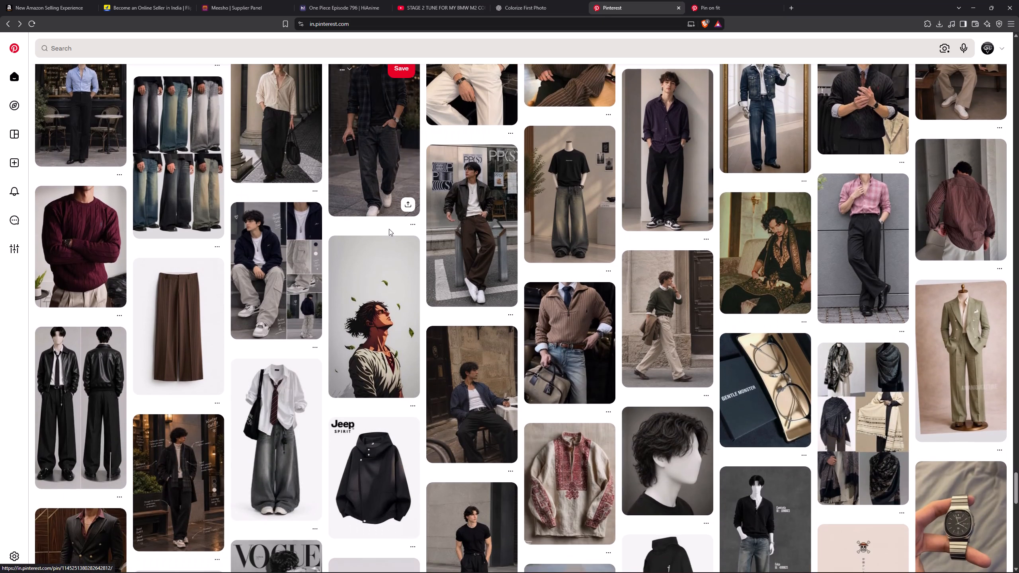
scroll(390, 225, "down", 5)
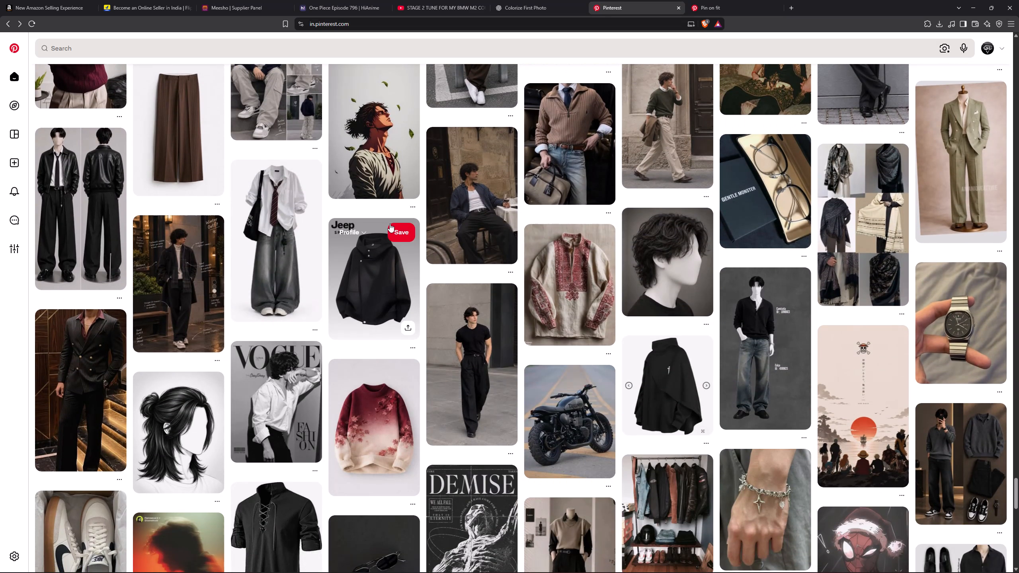
scroll(390, 224, "down", 3)
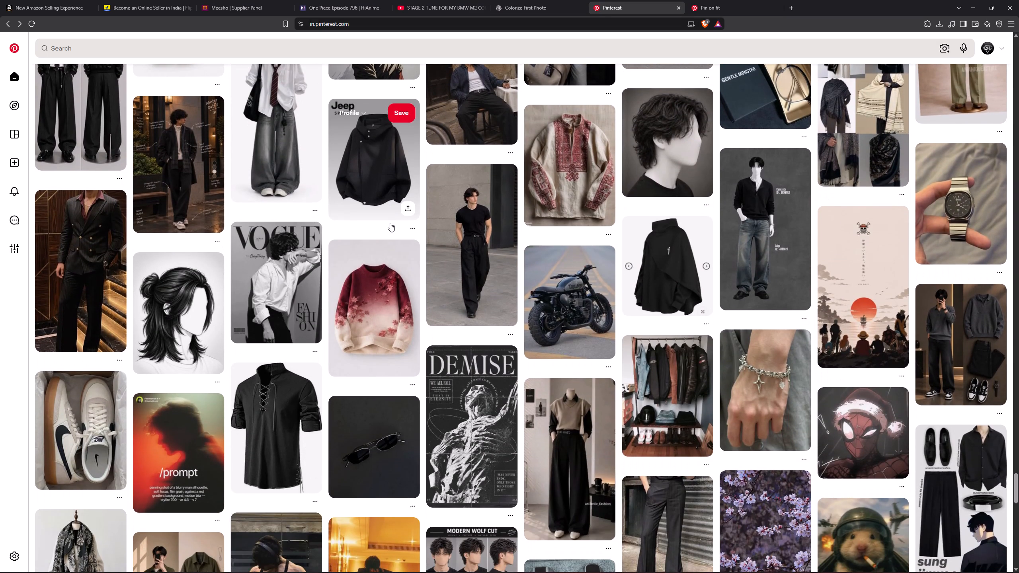
scroll(390, 223, "down", 2)
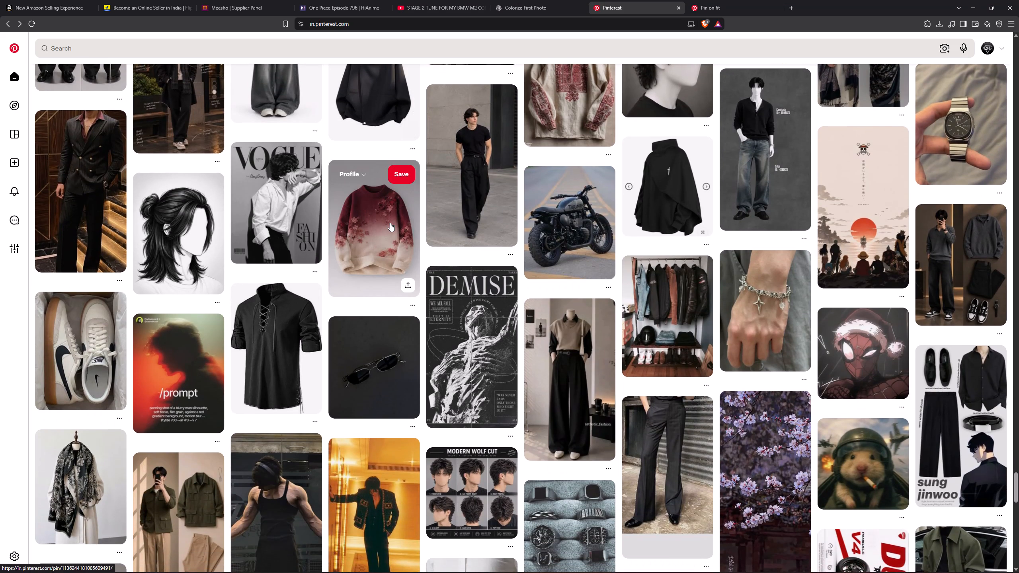
scroll(387, 218, "down", 1)
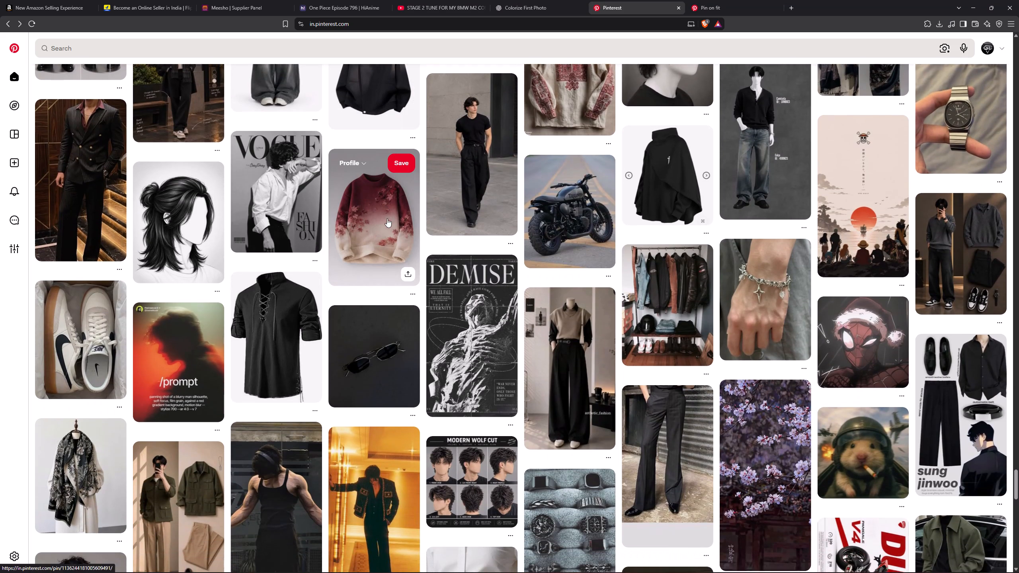
scroll(387, 218, "down", 1)
scroll(186, 231, "up", 3)
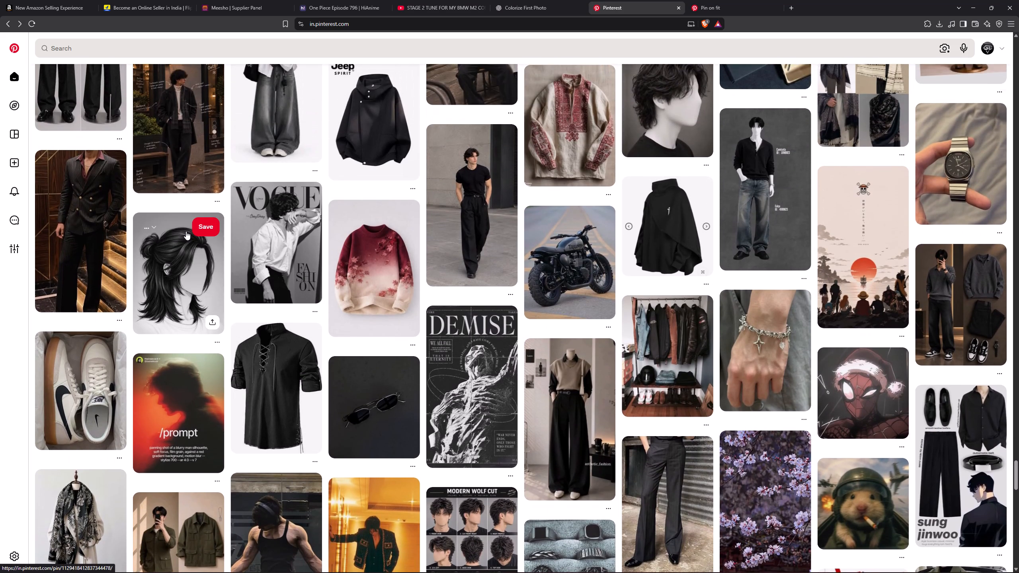
scroll(186, 231, "up", 3)
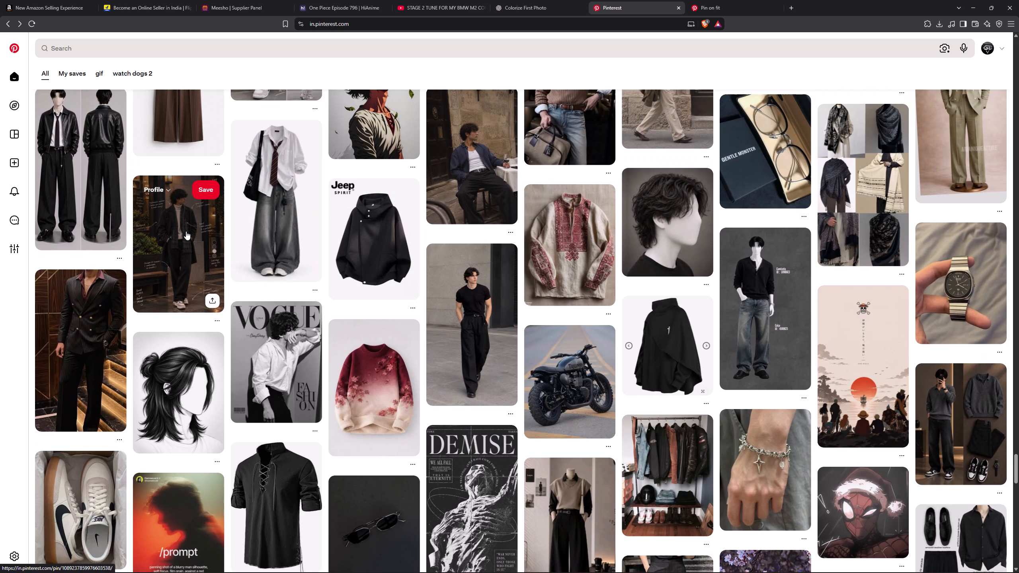
scroll(254, 211, "down", 5)
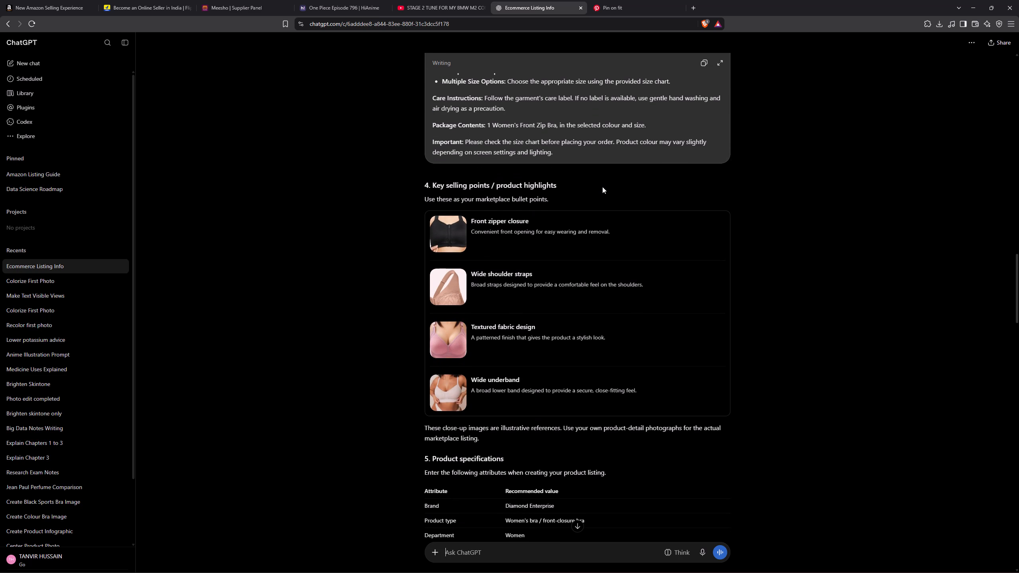
Read the listing answer's product specifications, size chart, SEO keywords and marketplace-specific checklist, and return to the start of the answer.
scroll(602, 187, "down", 7)
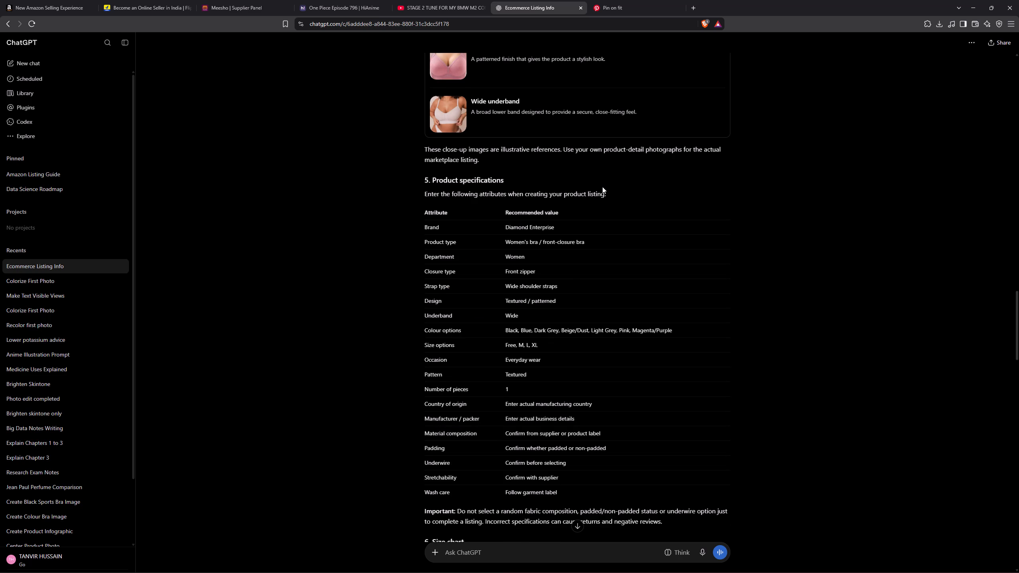
scroll(602, 187, "down", 8)
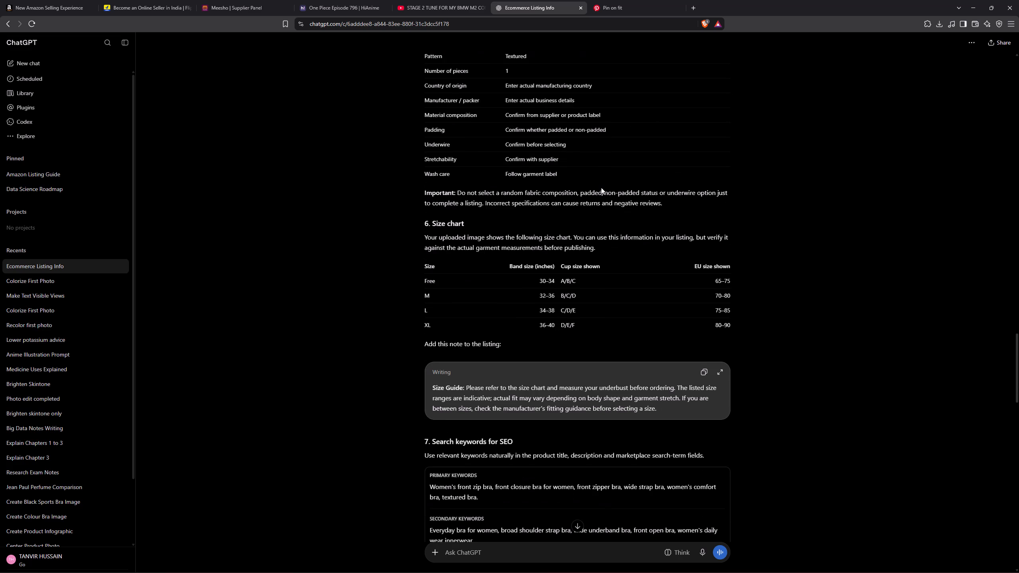
scroll(601, 187, "down", 15)
scroll(598, 191, "down", 8)
scroll(843, 388, "up", 1)
middle_click(843, 389)
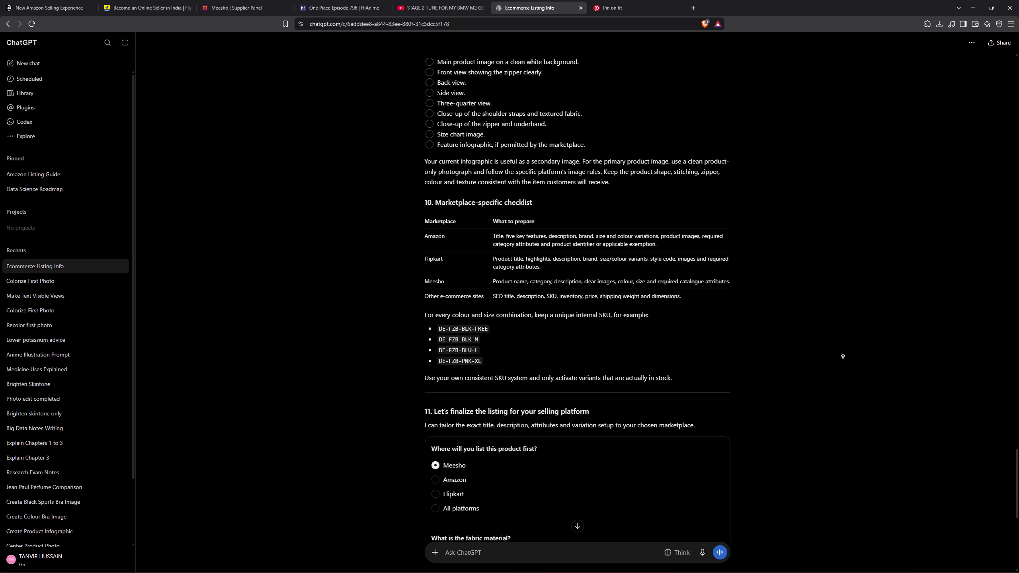
scroll(843, 355, "down", 1)
middle_click(844, 359)
middle_click(935, 462)
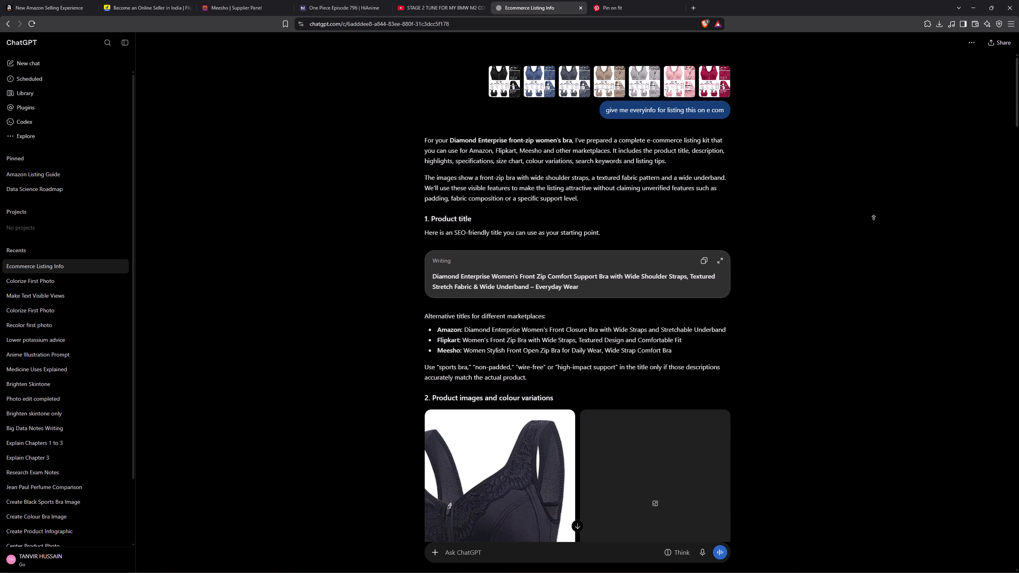
Switch to the Meesho Supplier Panel and dismiss the "Your Business, Your Voice" survey pop-up.
middle_click(874, 219)
scroll(874, 219, "down", 1)
left_click(205, 0)
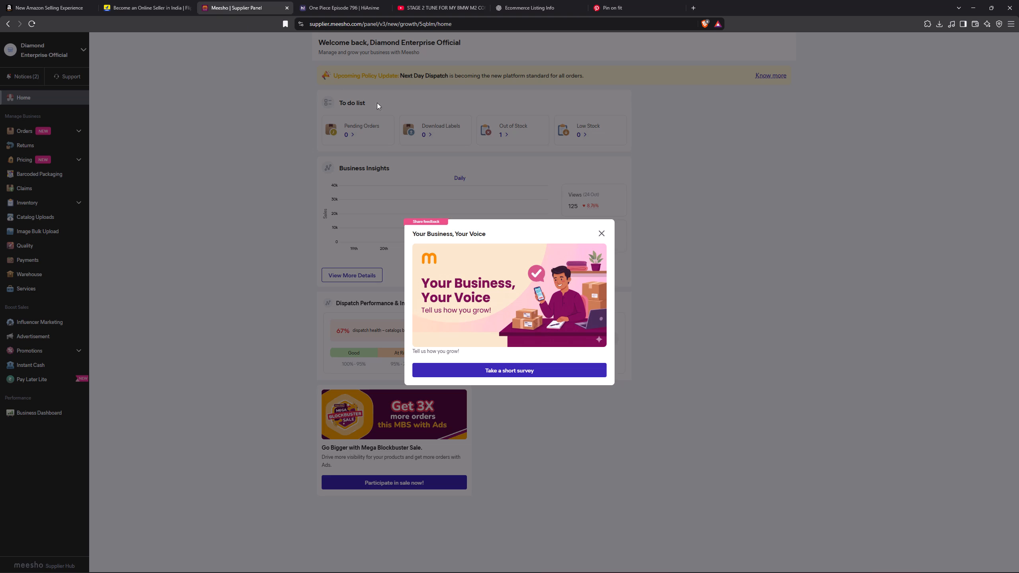
left_click(604, 237)
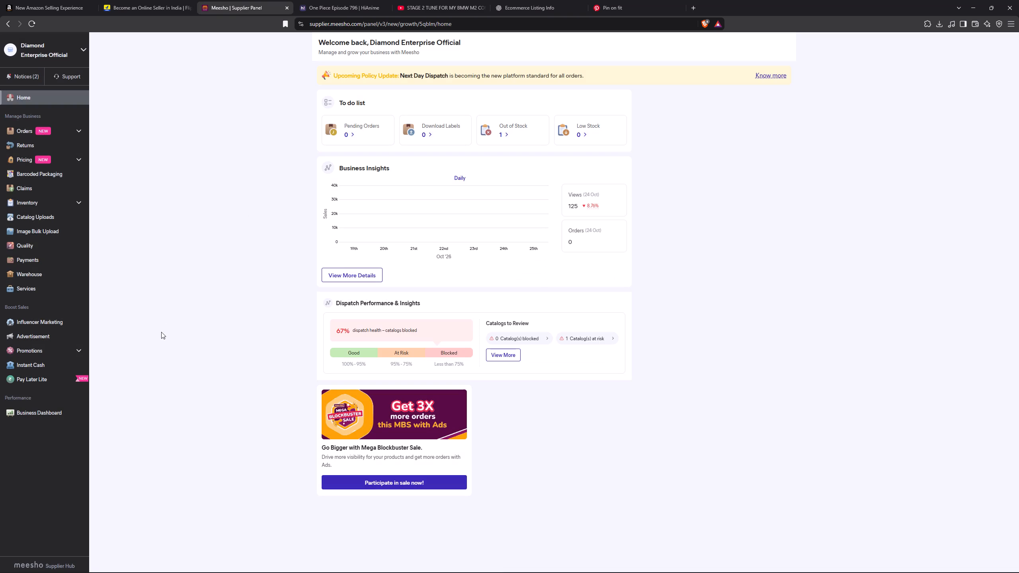
Look through the return tracking and claim tracking sections of the returns page, and view the pending orders.
left_click(44, 148)
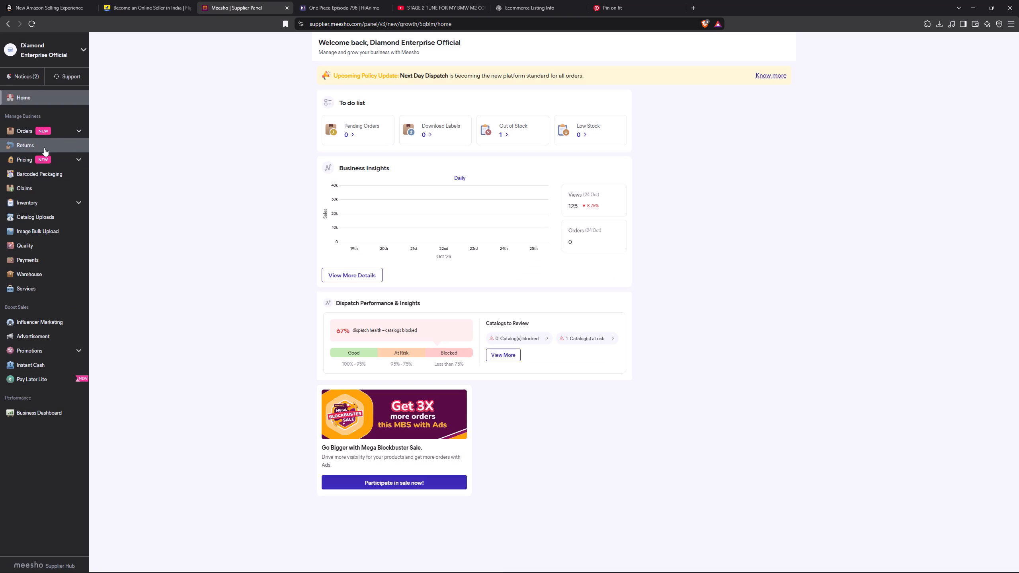
left_click(378, 129)
left_click(431, 131)
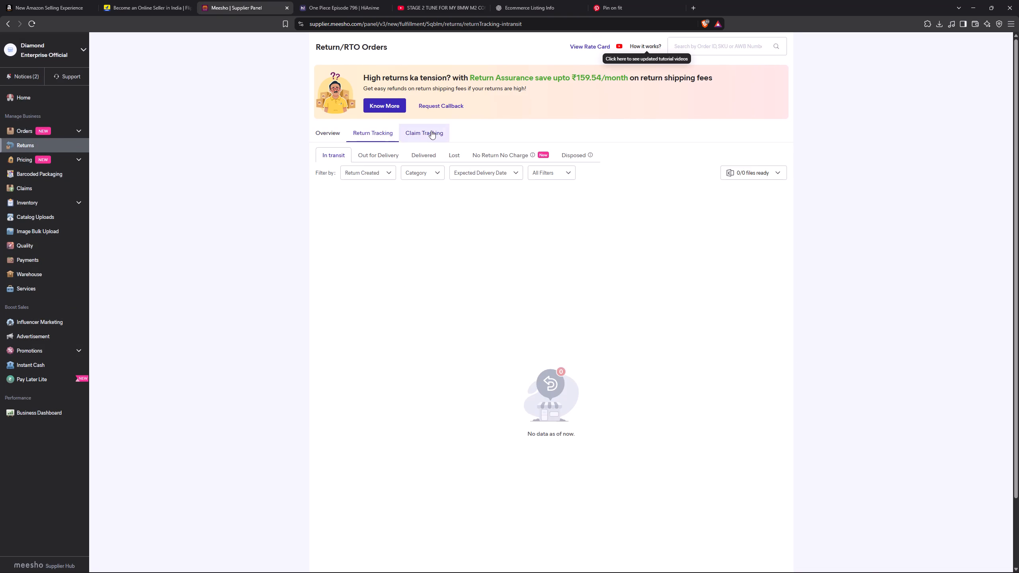
left_click(31, 133)
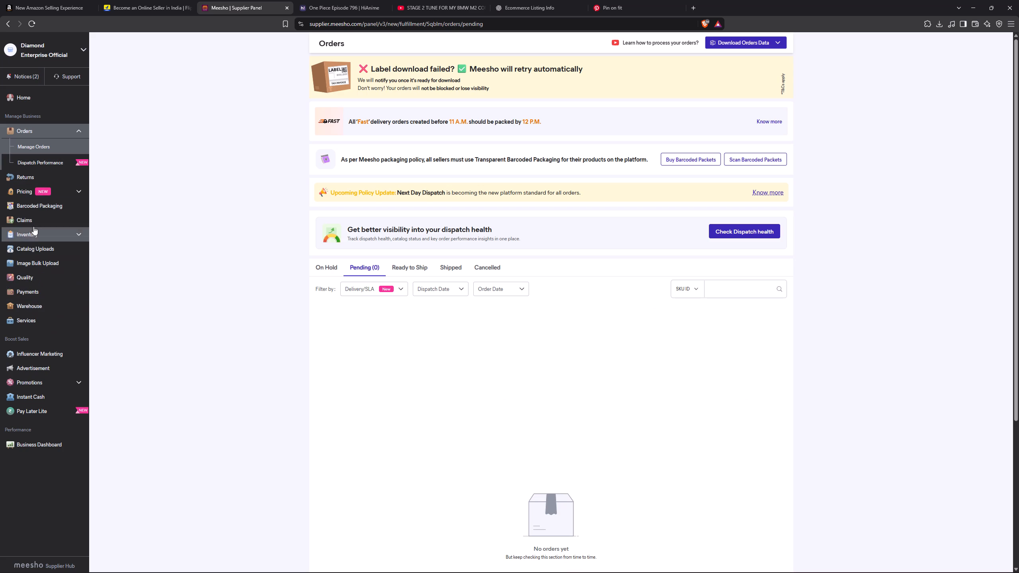
Start a new single catalog upload and choose the Bra category in Women Fashion.
left_click(45, 238)
left_click(43, 252)
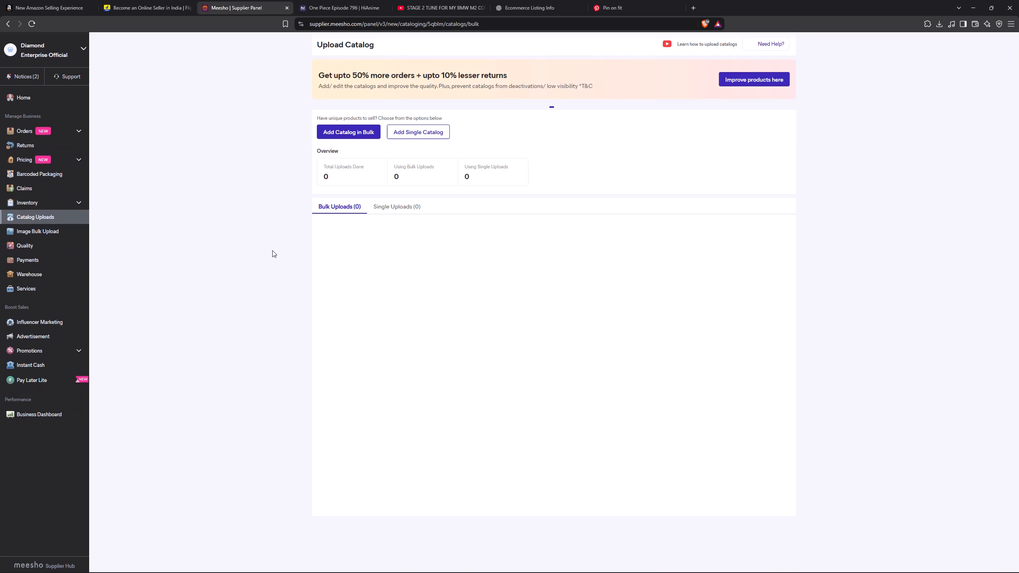
left_click(418, 138)
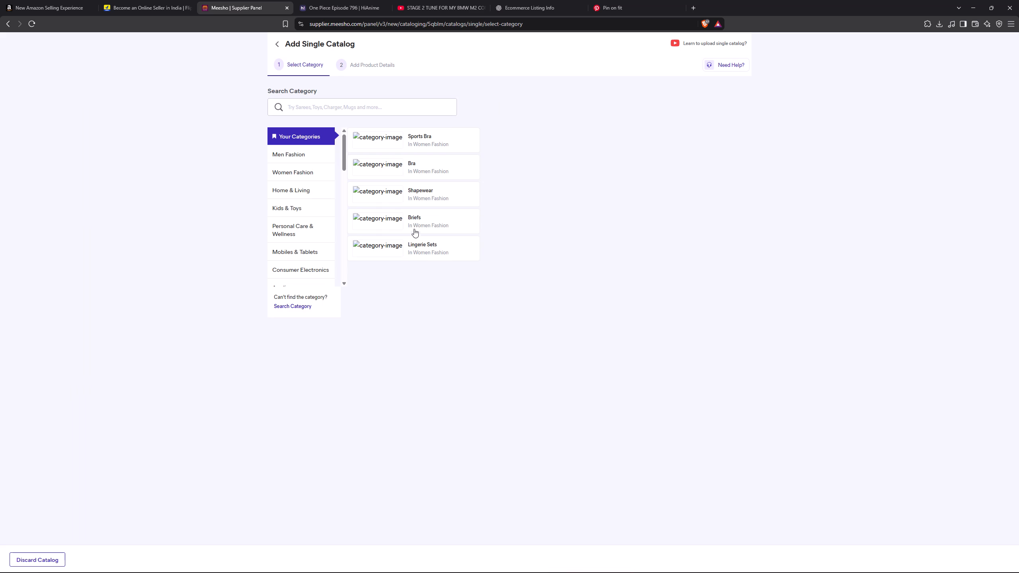
left_click(459, 169)
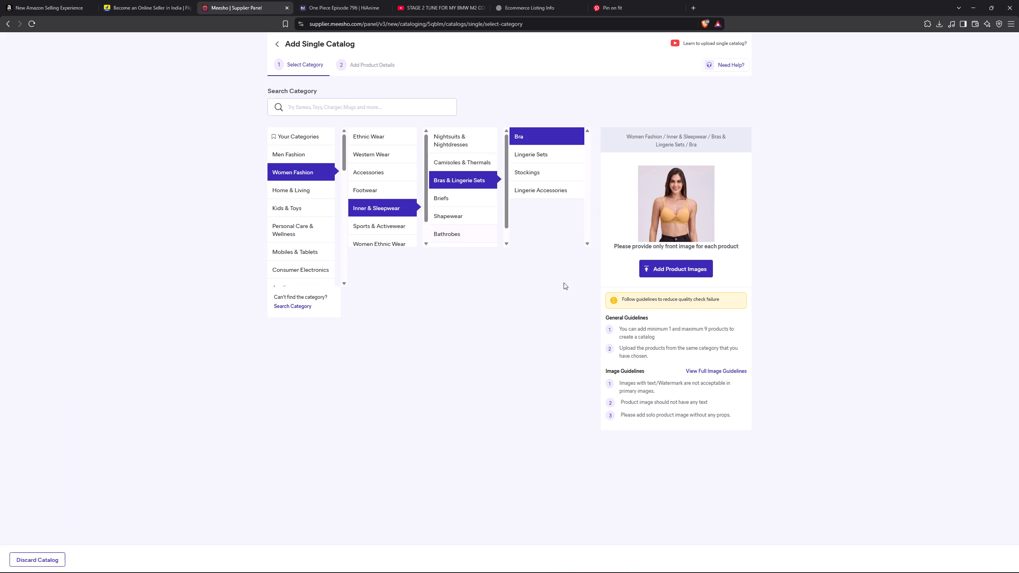
Add the black, blue, dark grey, dust, grey, pink and purple front images from the zipper 2.0 folder as catalog products and continue.
left_click(686, 269)
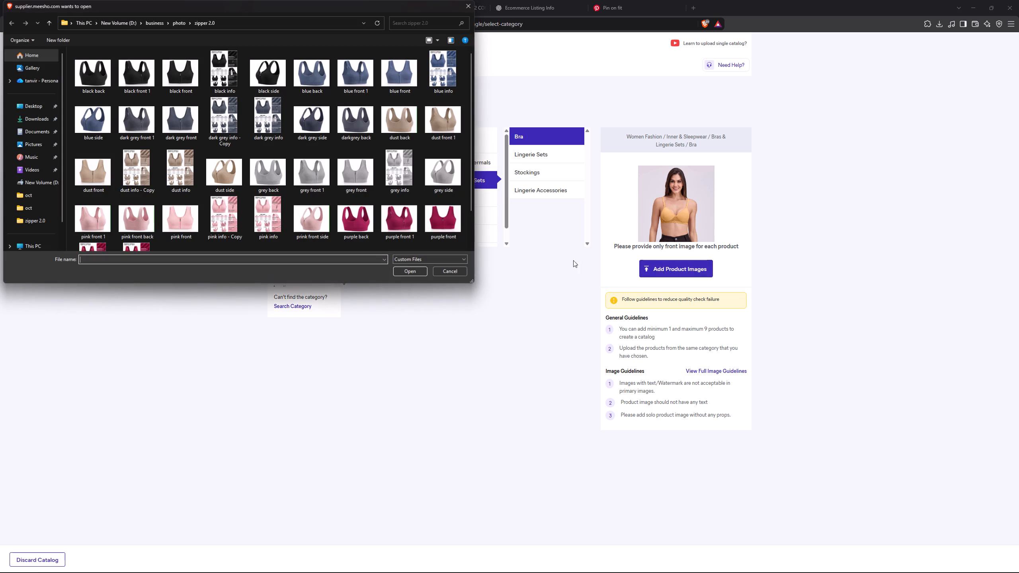
scroll(283, 236, "down", 2)
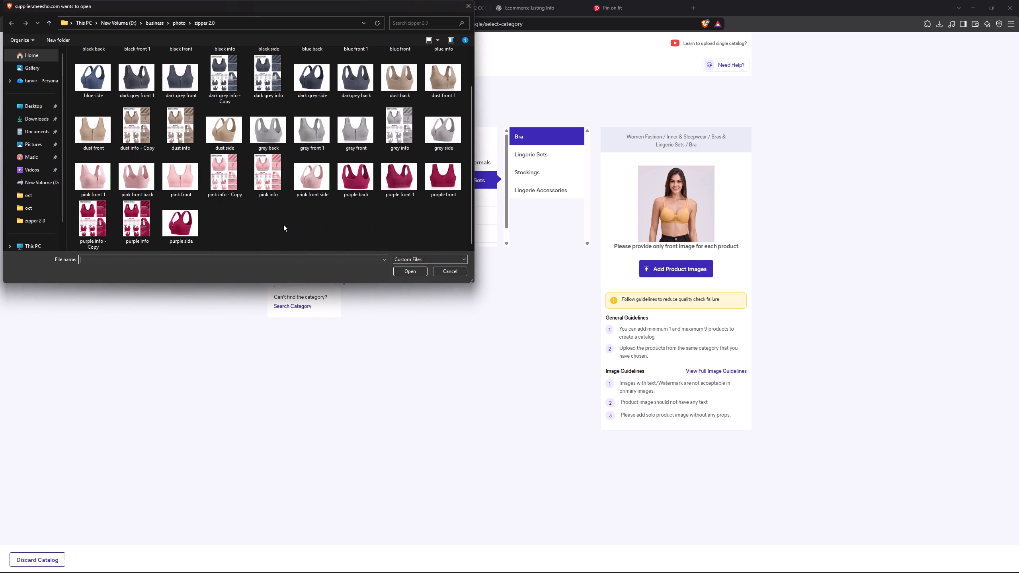
left_click(440, 185, "ctrl")
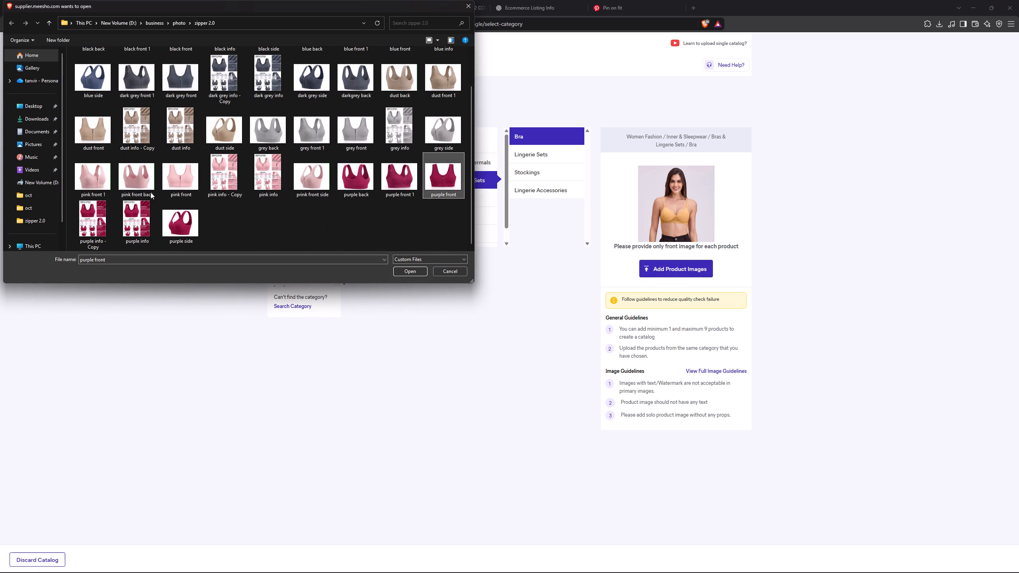
left_click(170, 187, "ctrl")
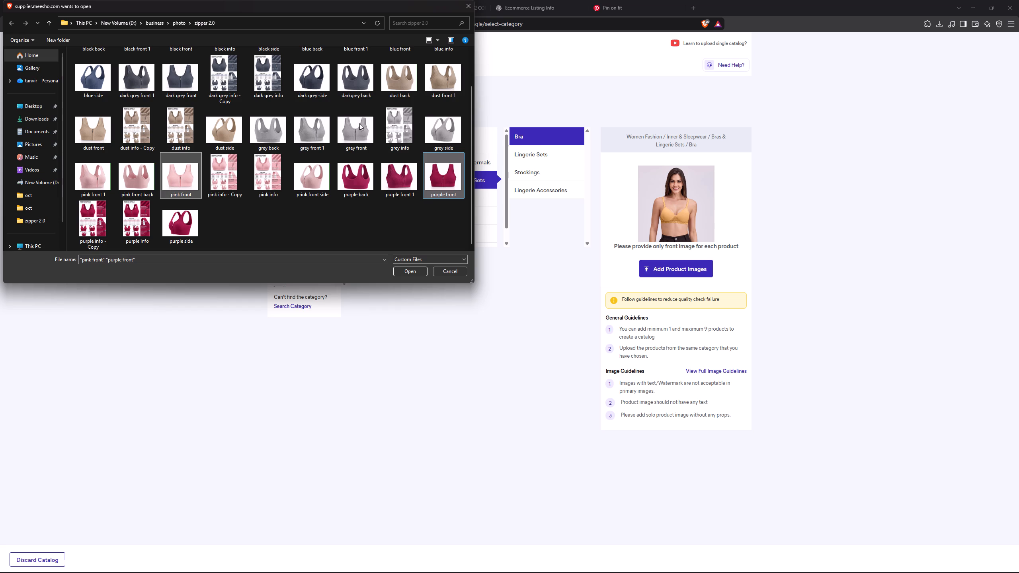
left_click(346, 134, "ctrl")
left_click(86, 128, "ctrl")
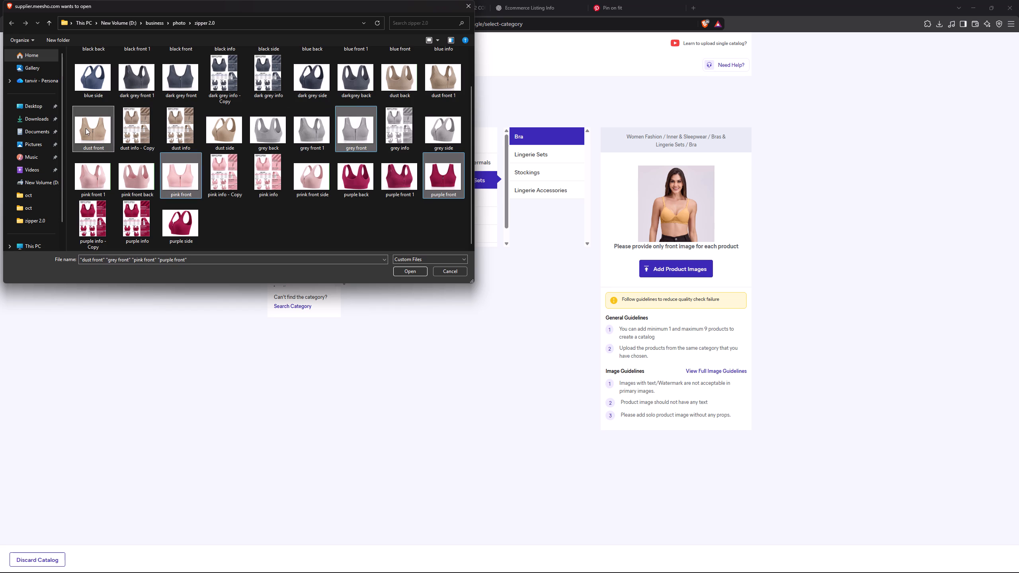
left_click(181, 90, "ctrl")
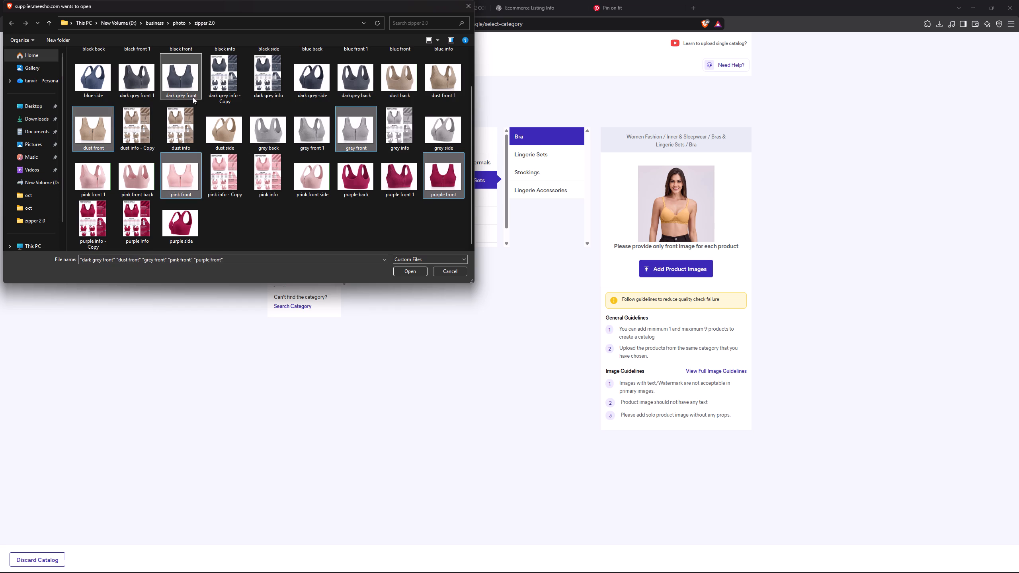
scroll(217, 113, "up", 2)
left_click(401, 84, "ctrl")
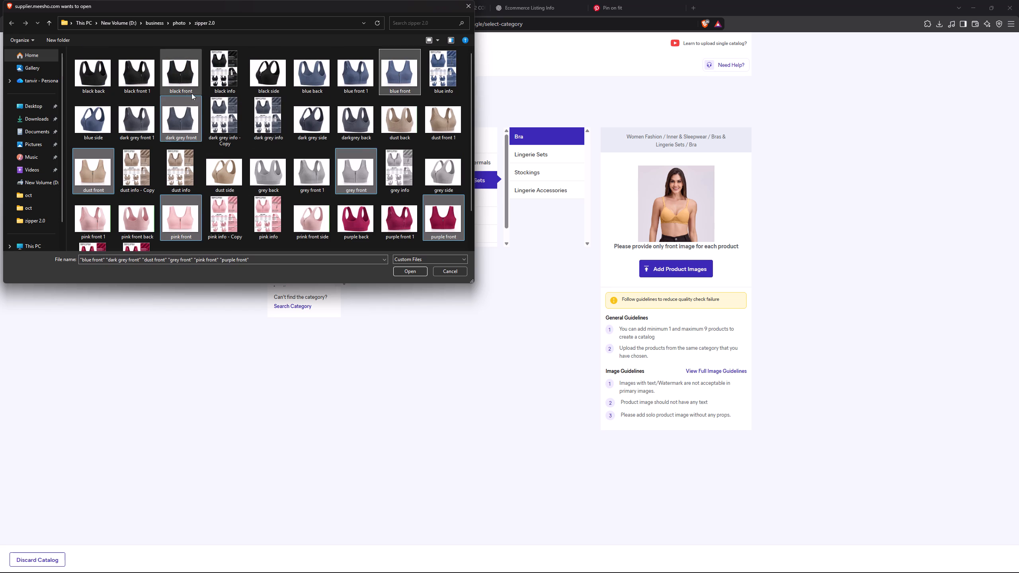
left_click(186, 94, "ctrl")
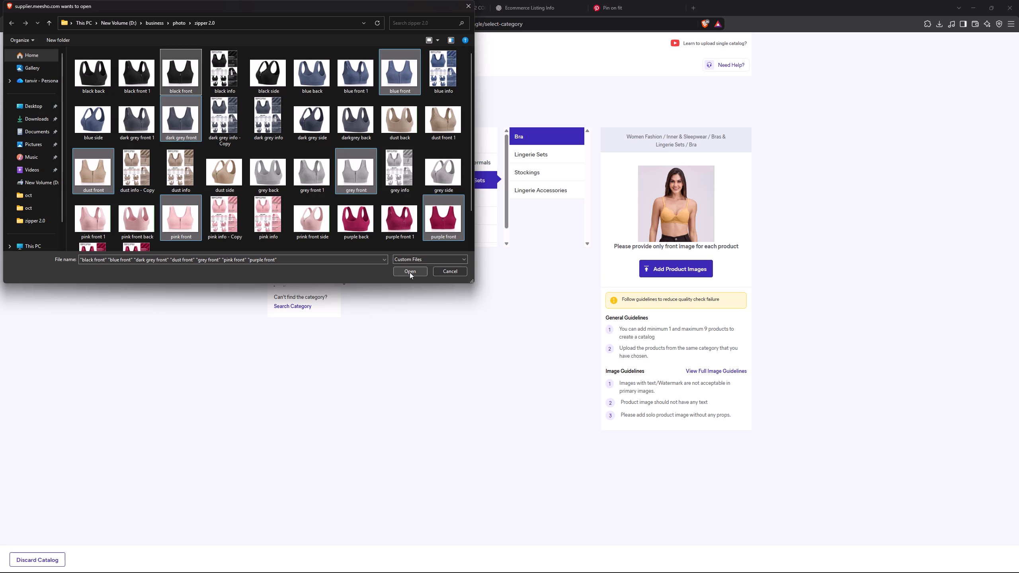
left_click(410, 272)
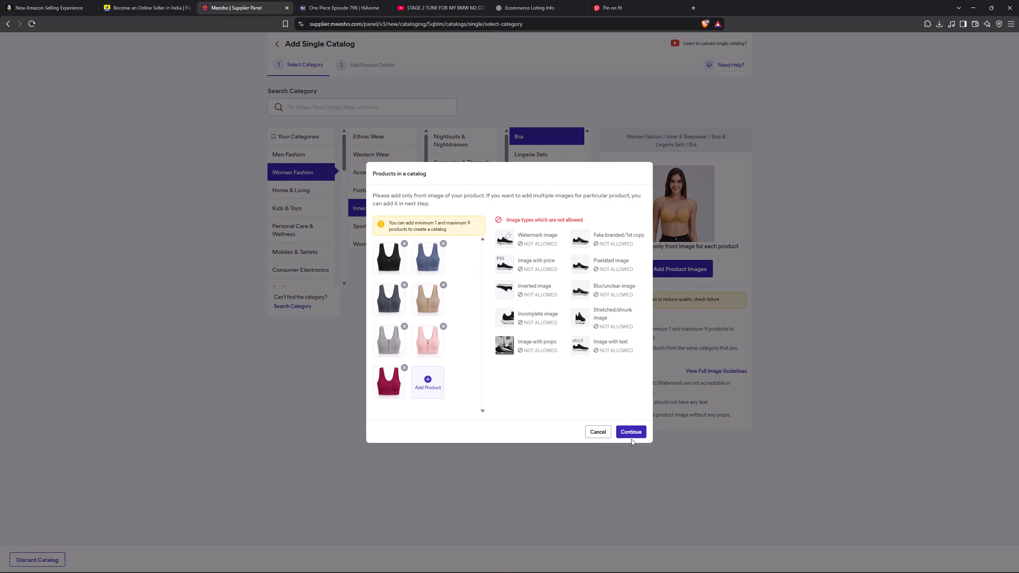
left_click(634, 432)
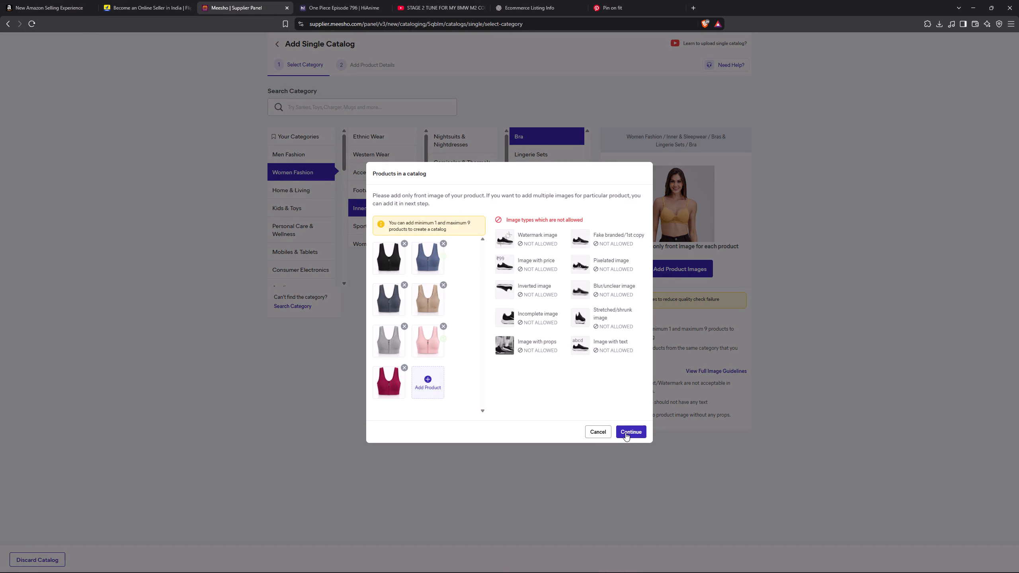
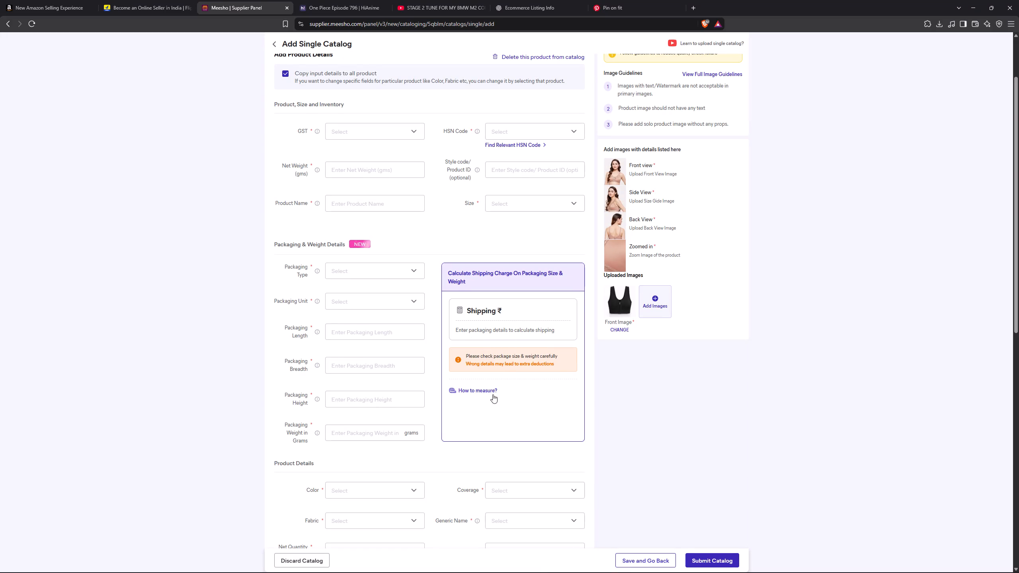
Set the product's GST to 5, HSN code to 62121000 and net weight to 100 grams.
scroll(493, 394, "down", 7)
scroll(462, 364, "down", 8)
scroll(536, 373, "up", 15)
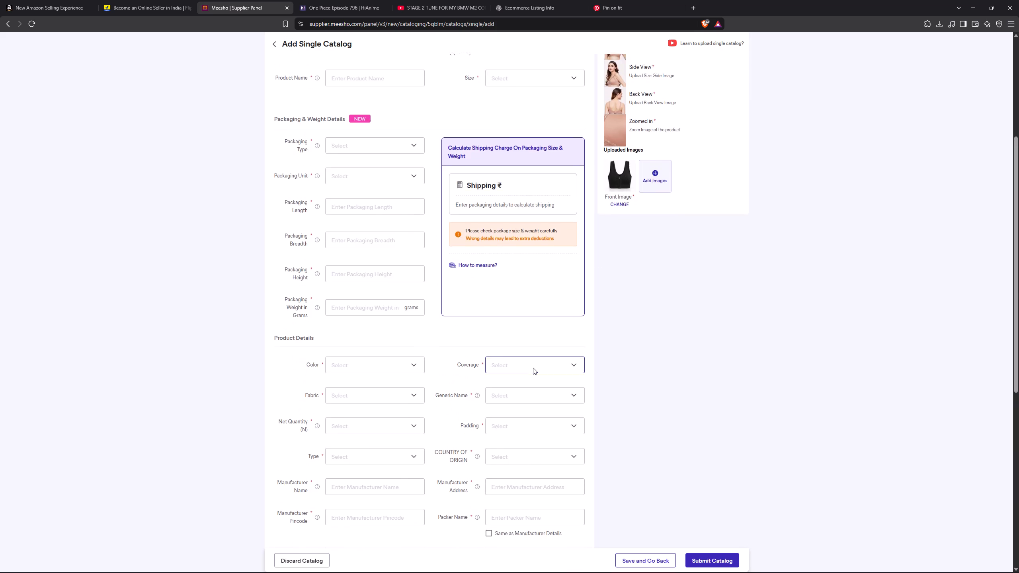
scroll(533, 368, "up", 2)
scroll(578, 378, "up", 3)
scroll(539, 364, "down", 1)
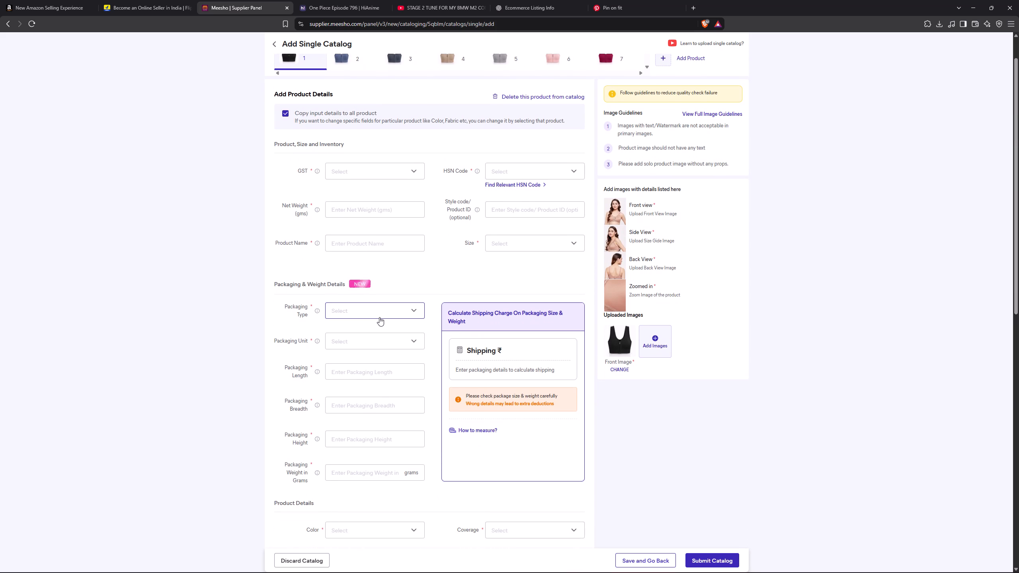
left_click(361, 161)
left_click(362, 173)
left_click(335, 207)
left_click(559, 173)
left_click(524, 210)
left_click(373, 209)
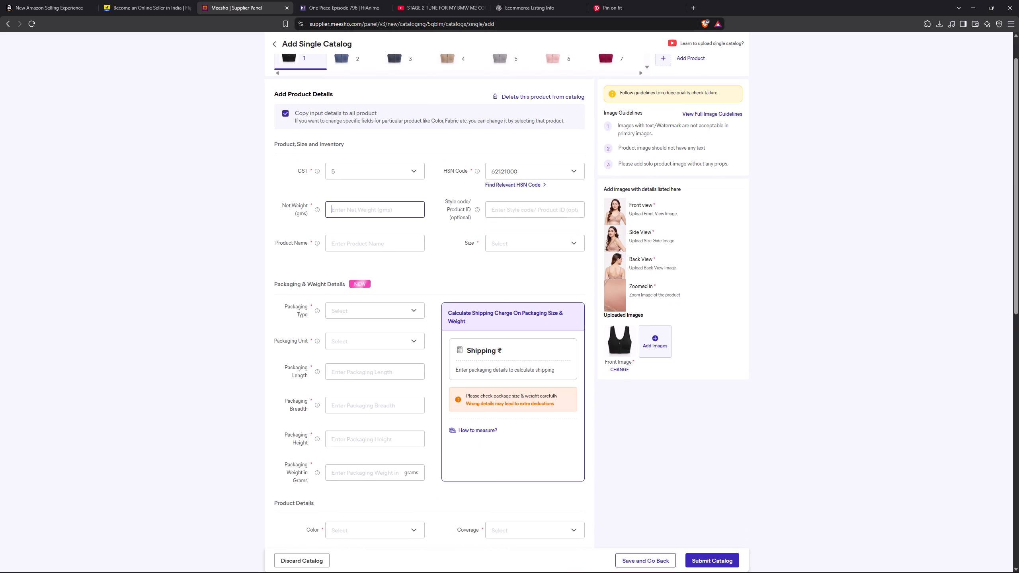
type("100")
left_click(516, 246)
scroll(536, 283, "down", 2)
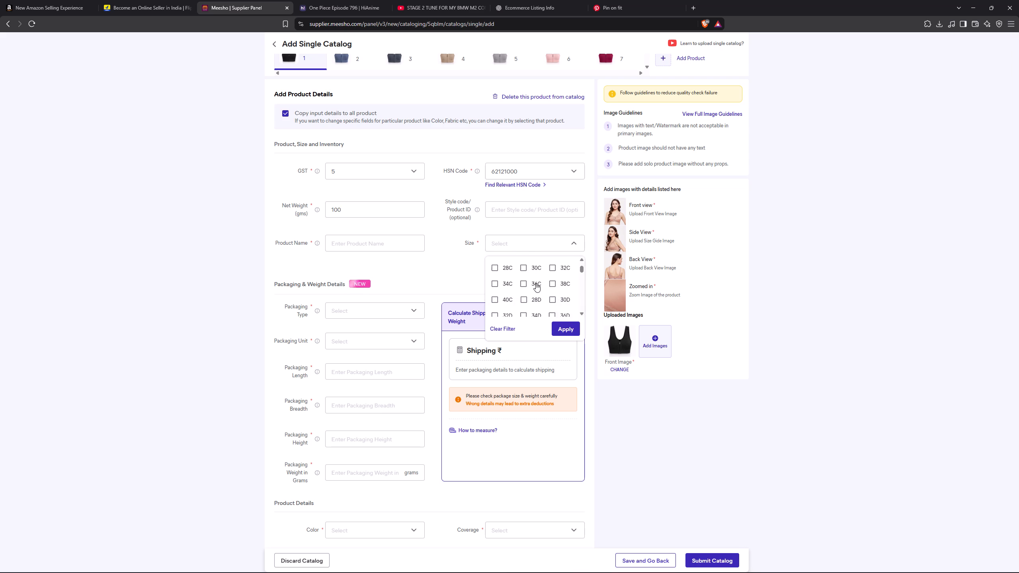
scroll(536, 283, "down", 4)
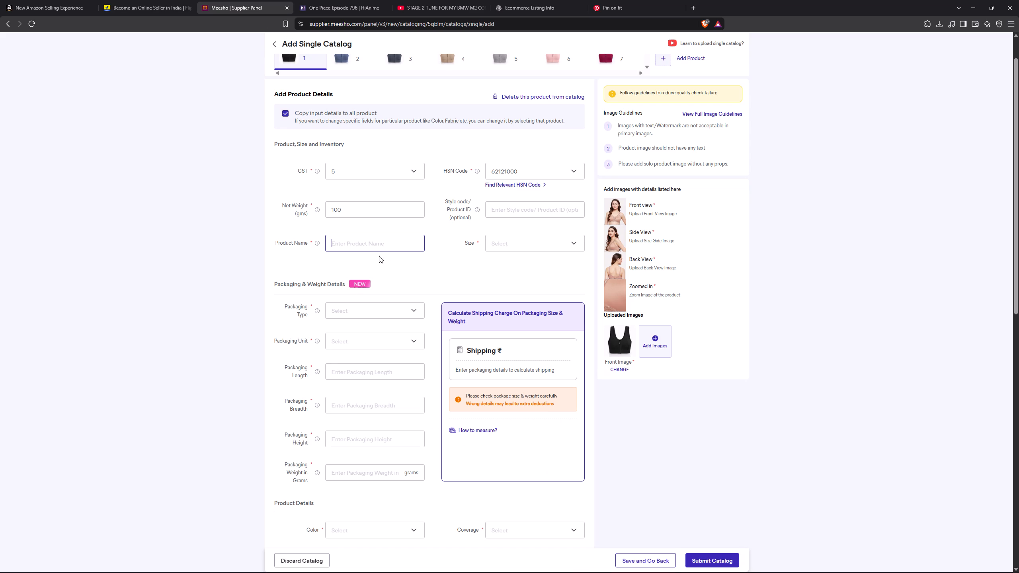
right_click(373, 242)
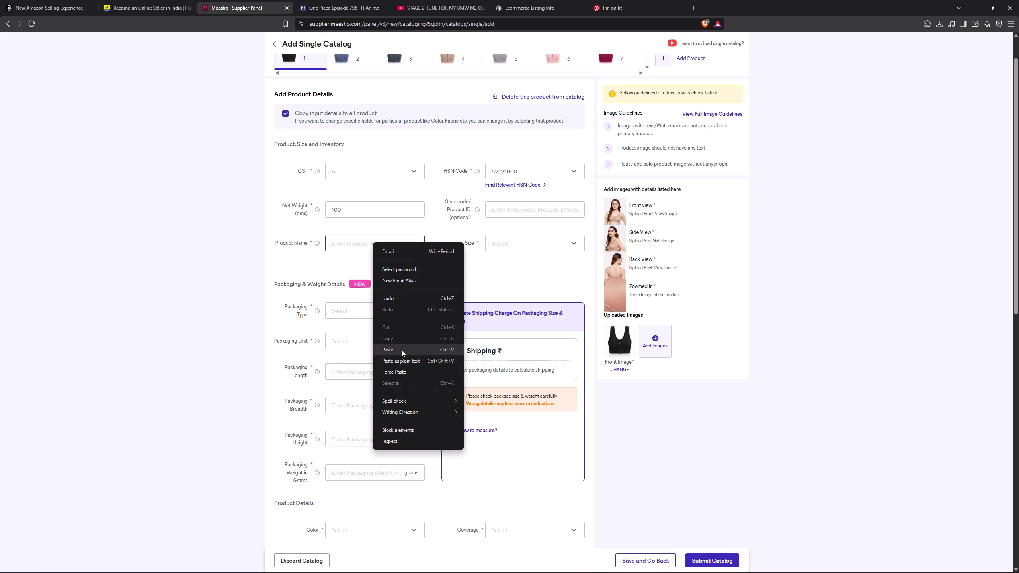
left_click(402, 349)
left_click(207, 228)
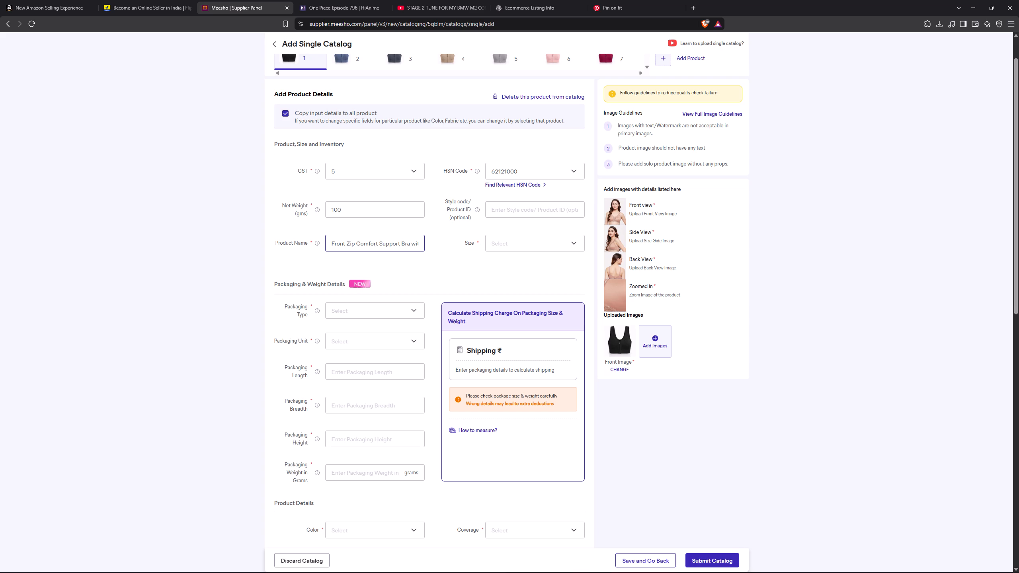
Set the product's size to Free Size and dismiss the size-level price tip.
left_click(523, 243)
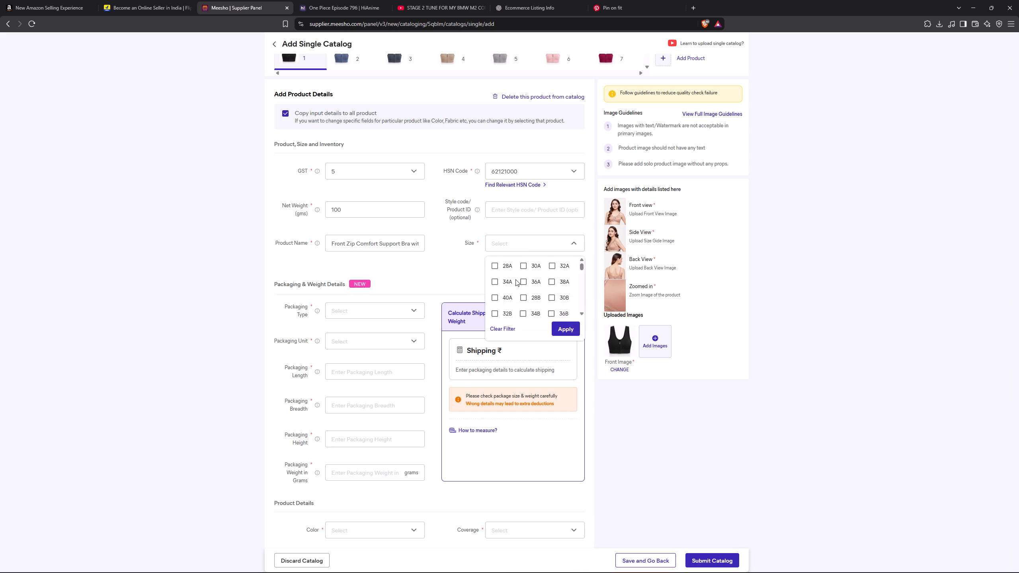
scroll(523, 281, "down", 8)
scroll(536, 279, "up", 3)
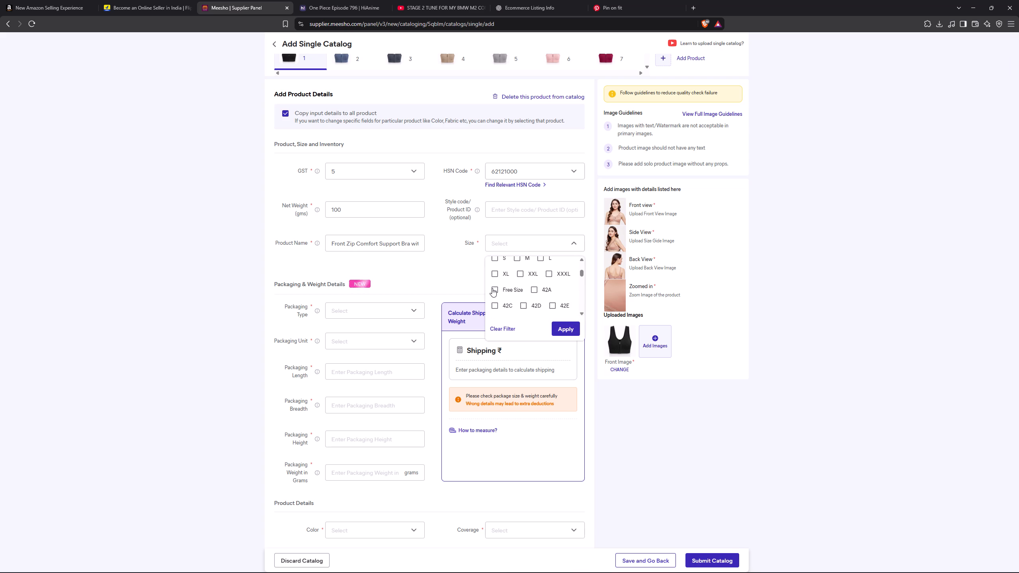
left_click(493, 288)
left_click(564, 324)
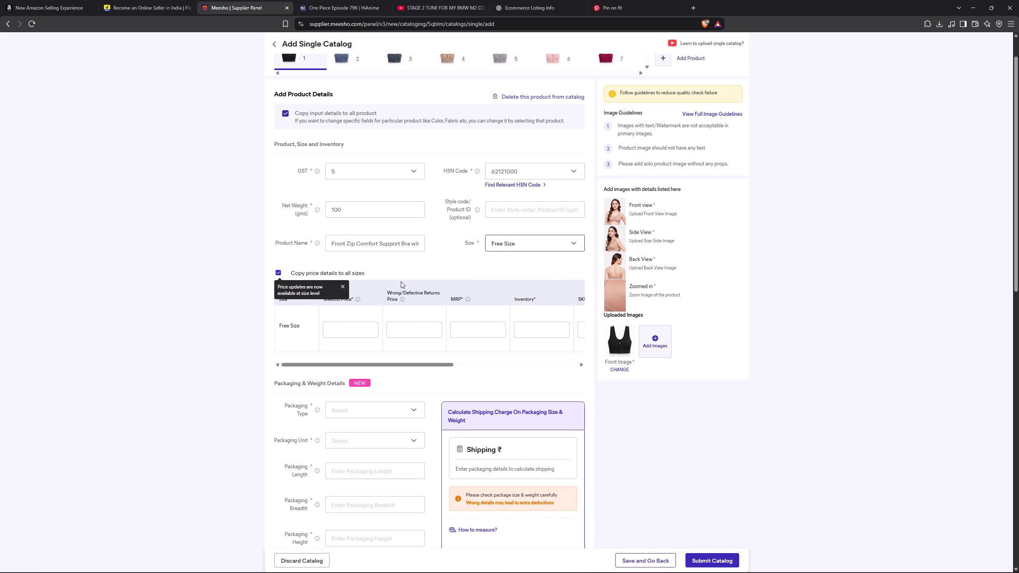
left_click(436, 270)
left_click(346, 286)
left_click(340, 286)
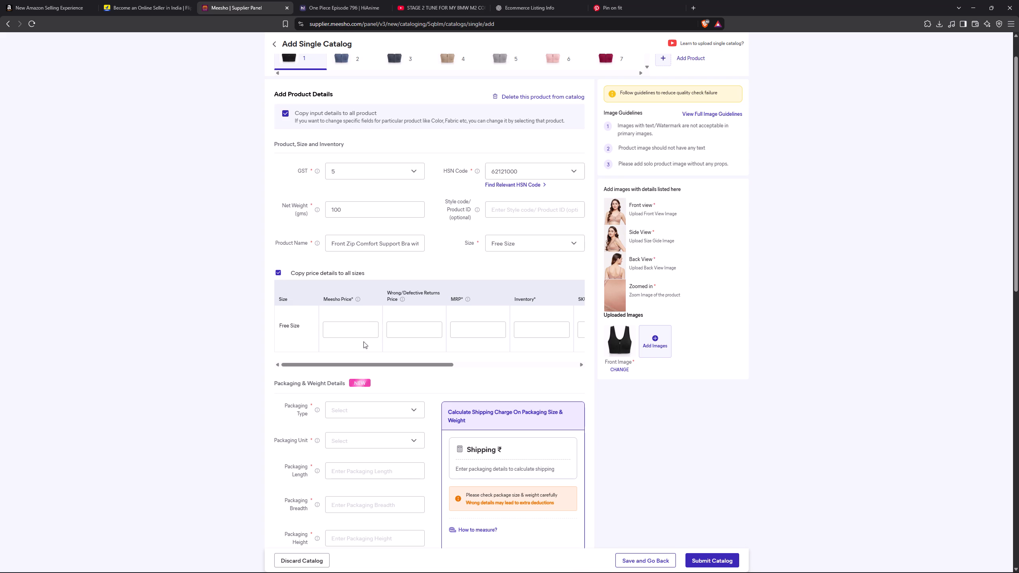
Price the Free Size row with a Meesho price of 320, an MRP of 1200 and a wrong/defective returns price of 315.
left_click(357, 328)
left_click(342, 330)
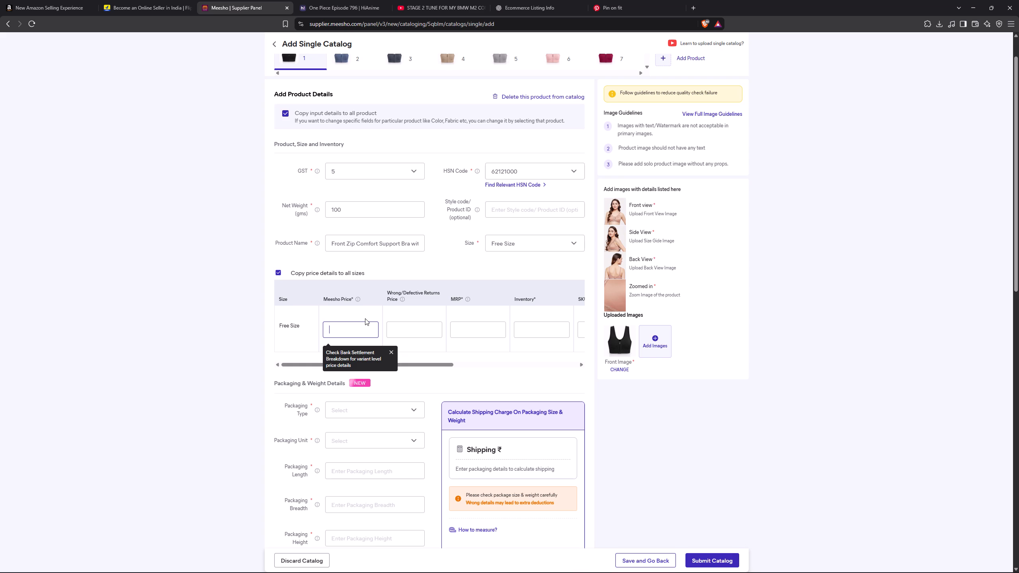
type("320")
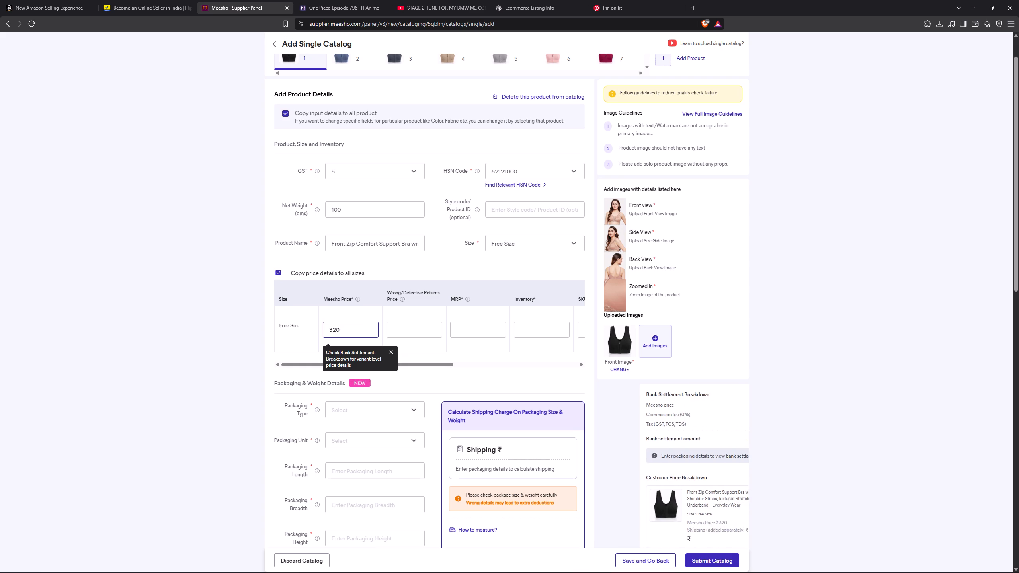
scroll(510, 334, "down", 1)
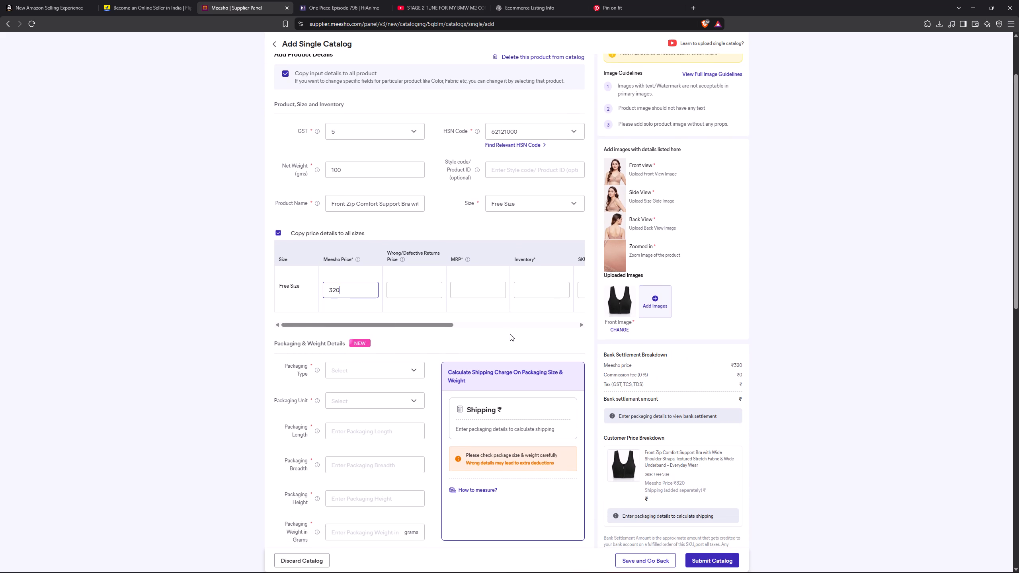
left_click(470, 292)
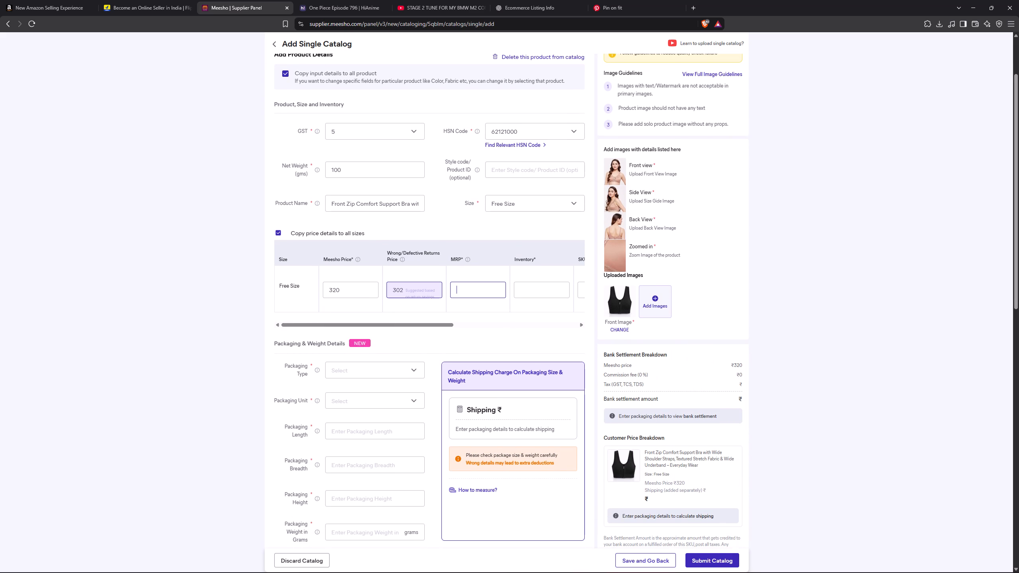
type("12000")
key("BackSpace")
left_click_drag(402, 294, 373, 291)
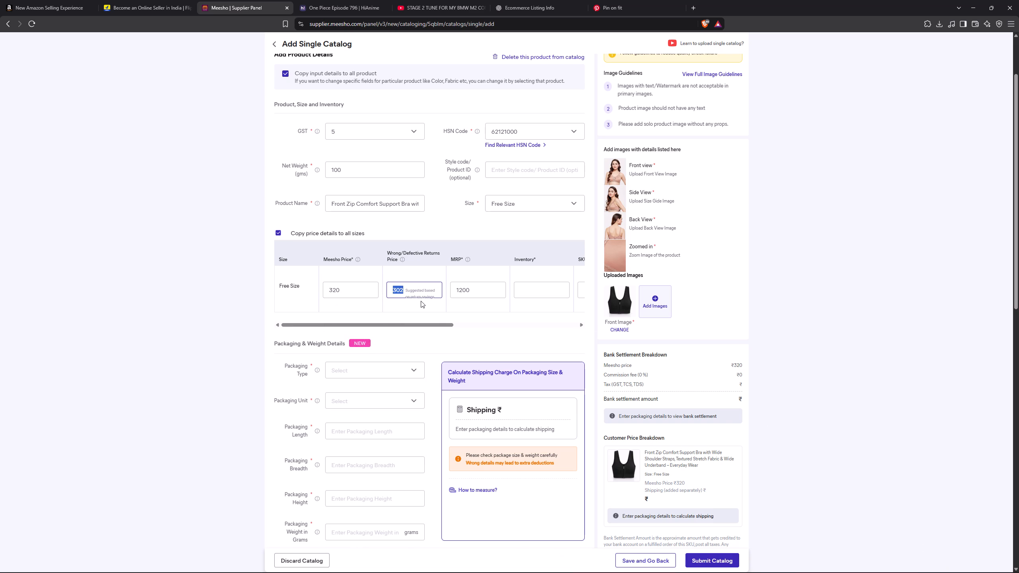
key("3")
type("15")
left_click(879, 313)
Set the Free Size inventory to 5.
left_click_drag(438, 327, 475, 322)
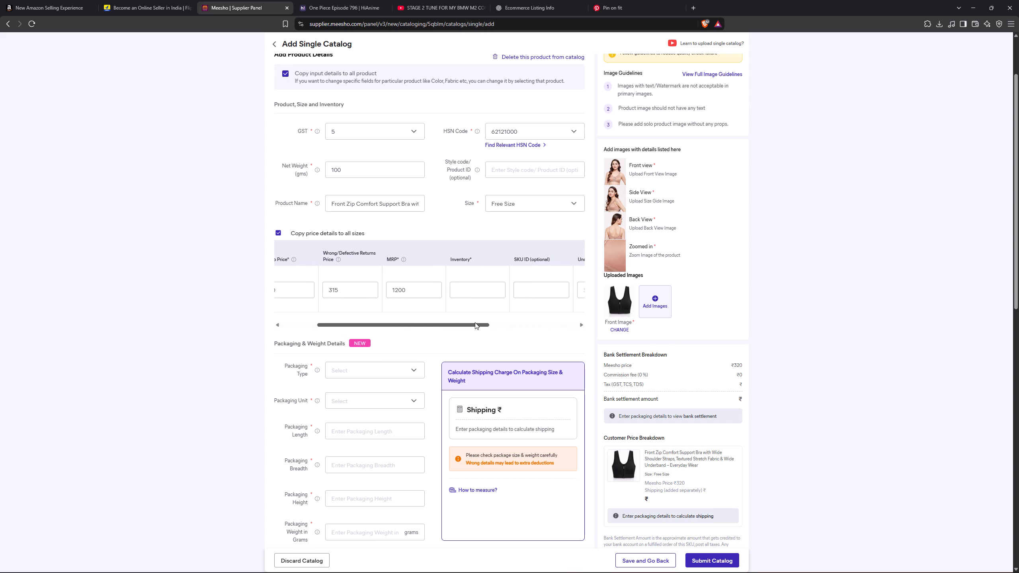
left_click_drag(475, 322, 476, 322)
left_click(468, 292)
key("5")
right_click(481, 298)
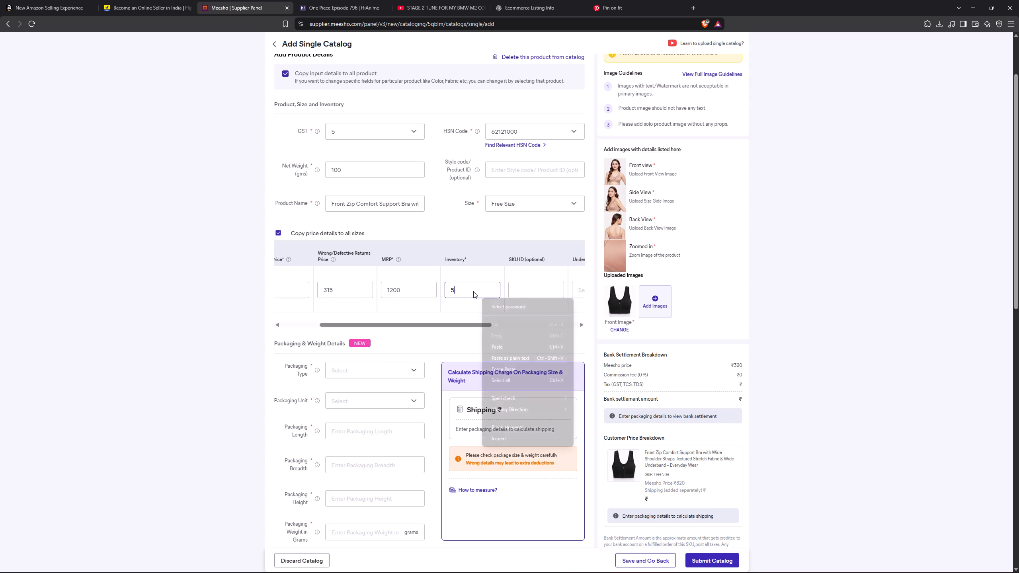
left_click(442, 326)
Set the Free Size underbust size to 30 inches and the overbust size to 34 inches.
left_click_drag(447, 324, 540, 327)
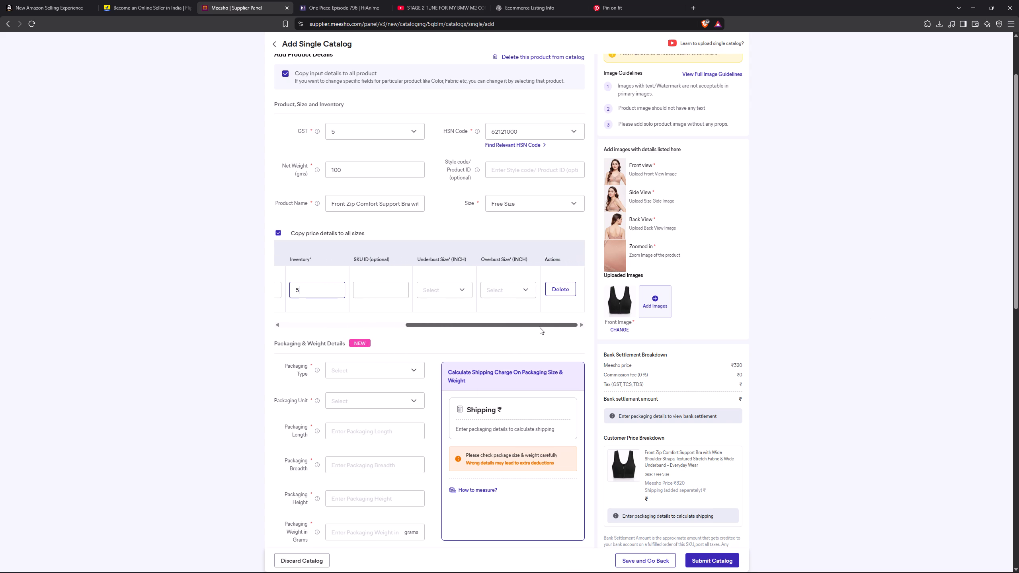
left_click_drag(540, 327, 543, 327)
left_click(443, 279)
left_click(455, 288)
left_click(452, 311)
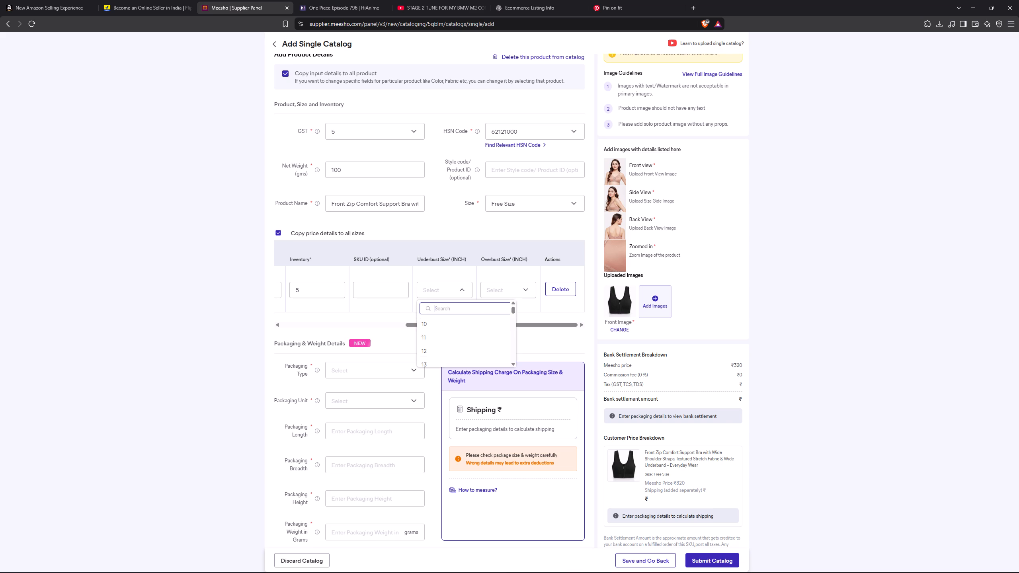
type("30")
left_click(452, 329)
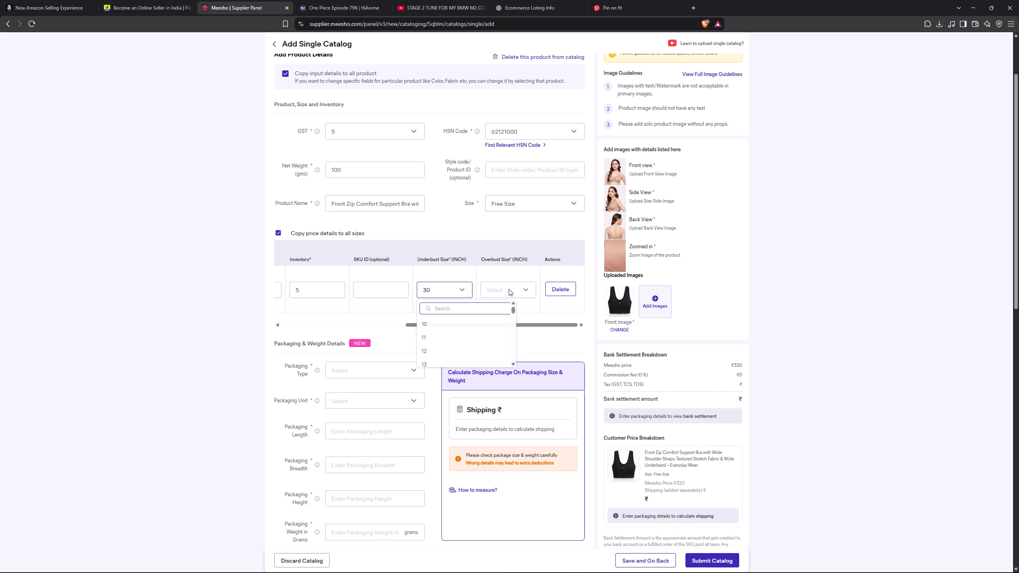
left_click(491, 294)
left_click(507, 309)
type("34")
left_click(507, 323)
left_click_drag(500, 328, 500, 327)
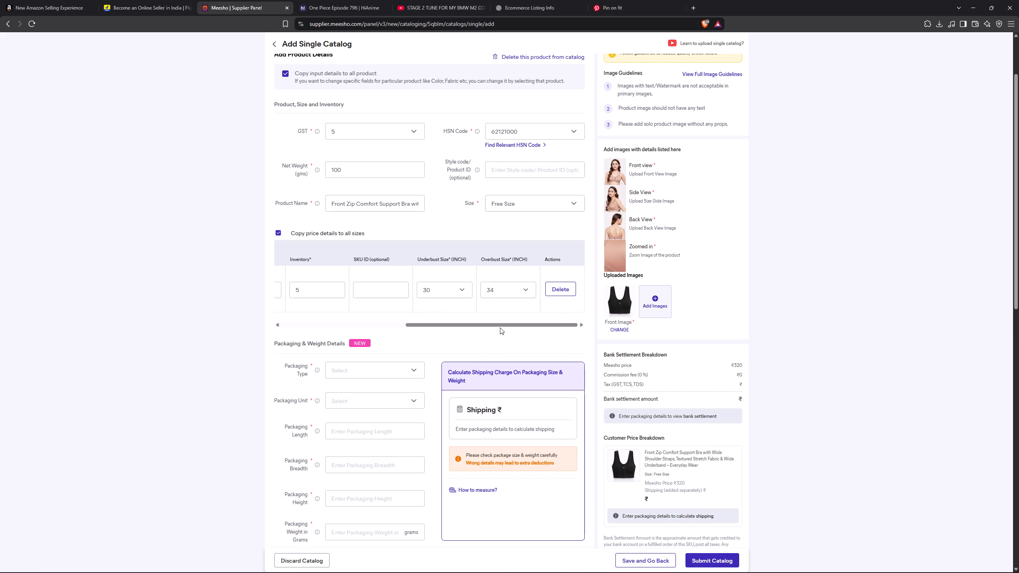
left_click_drag(500, 327, 465, 324)
left_click_drag(474, 324, 217, 329)
Set the packaging type to Loose Packaging.
left_click(349, 368)
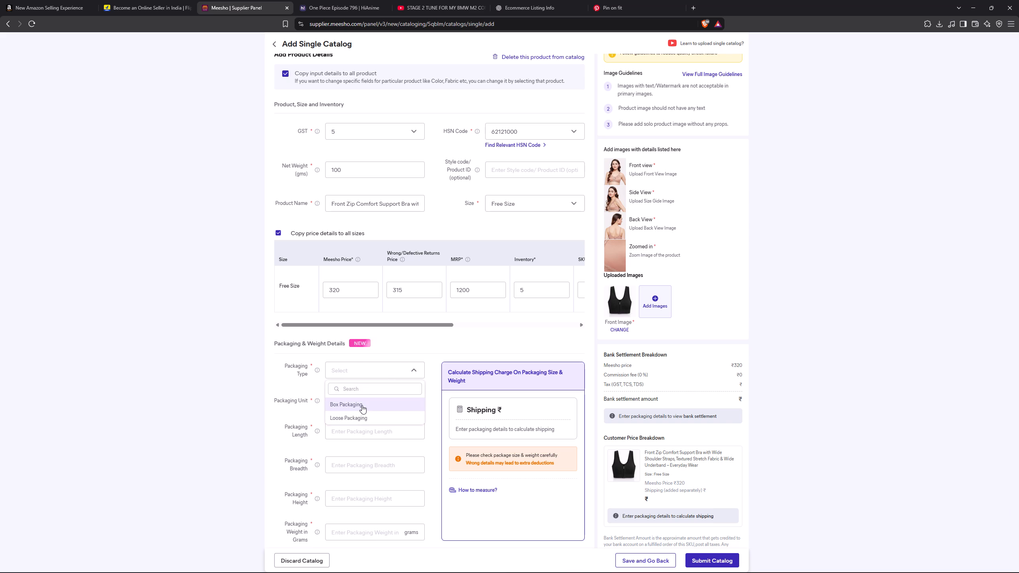
left_click(369, 415)
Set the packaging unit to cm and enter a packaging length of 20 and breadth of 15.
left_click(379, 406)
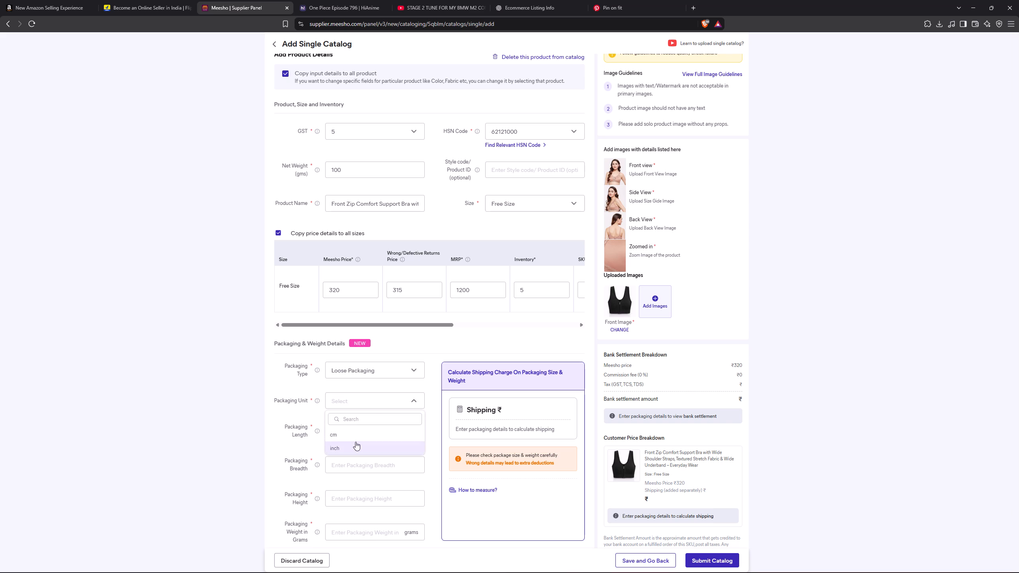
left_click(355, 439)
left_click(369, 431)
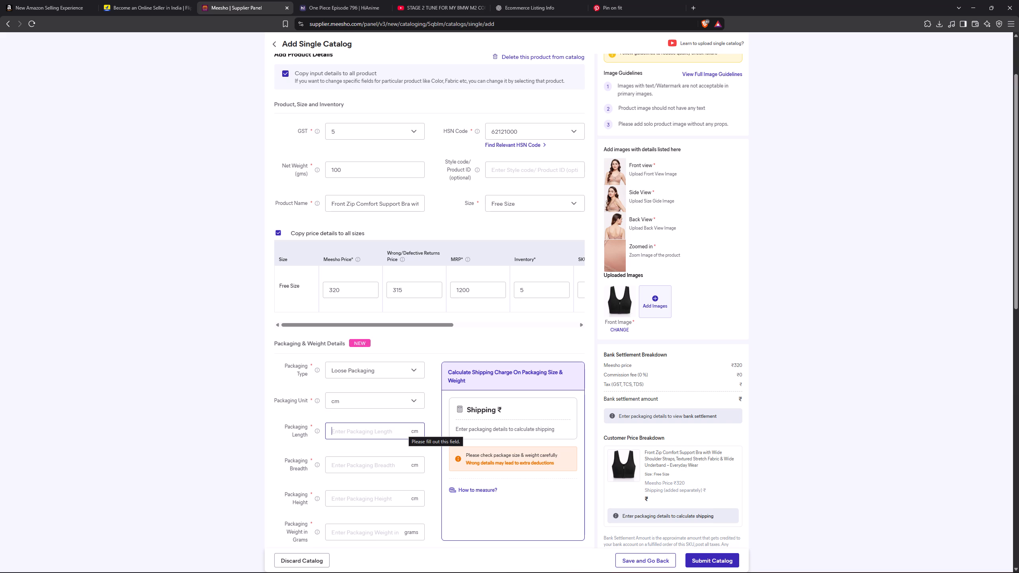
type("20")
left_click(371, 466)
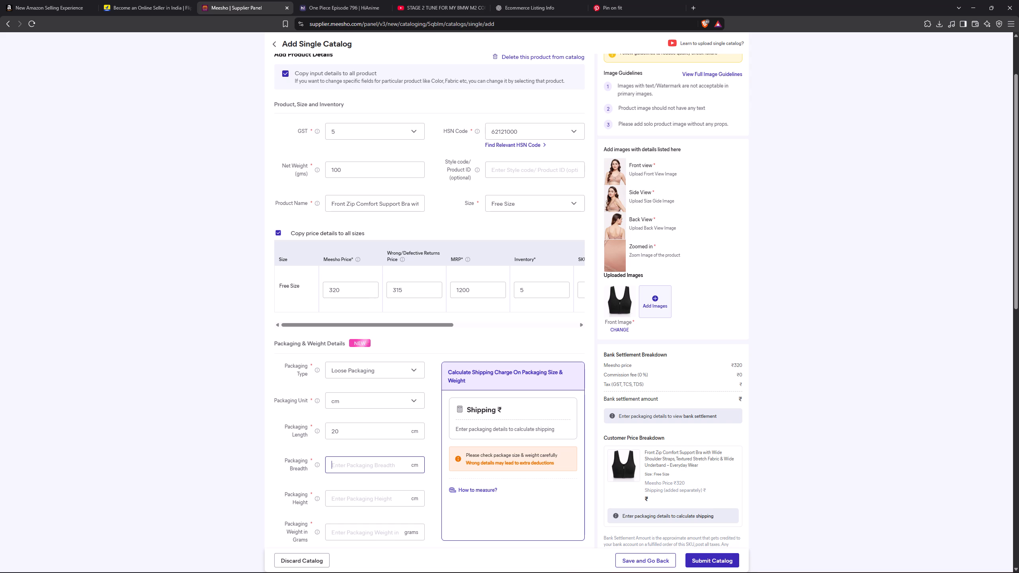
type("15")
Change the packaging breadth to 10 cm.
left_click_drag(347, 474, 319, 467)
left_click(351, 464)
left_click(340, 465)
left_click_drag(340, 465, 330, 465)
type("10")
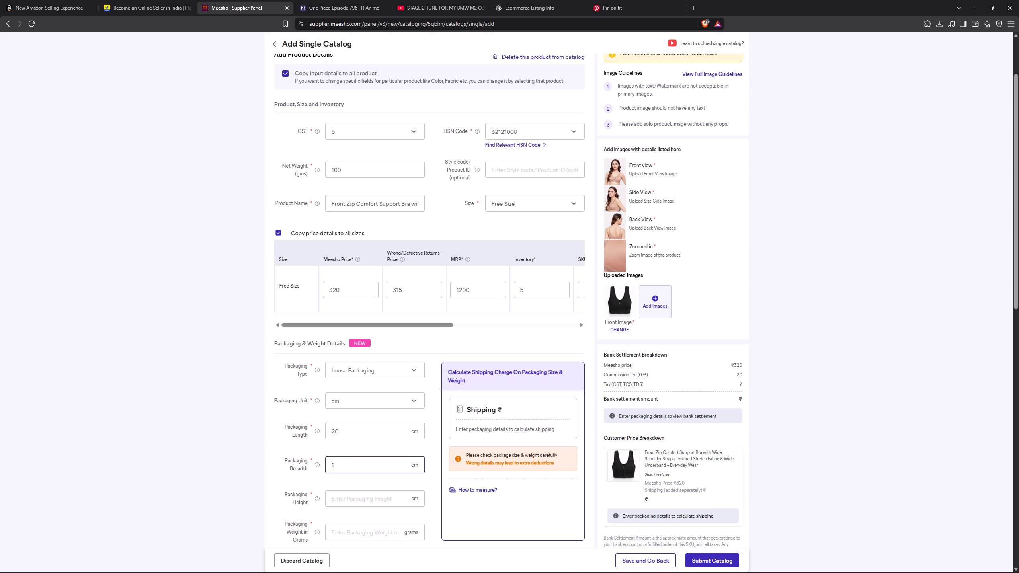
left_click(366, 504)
Switch the packaging unit to inch and set the packaging length to 10 inches.
left_click(382, 399)
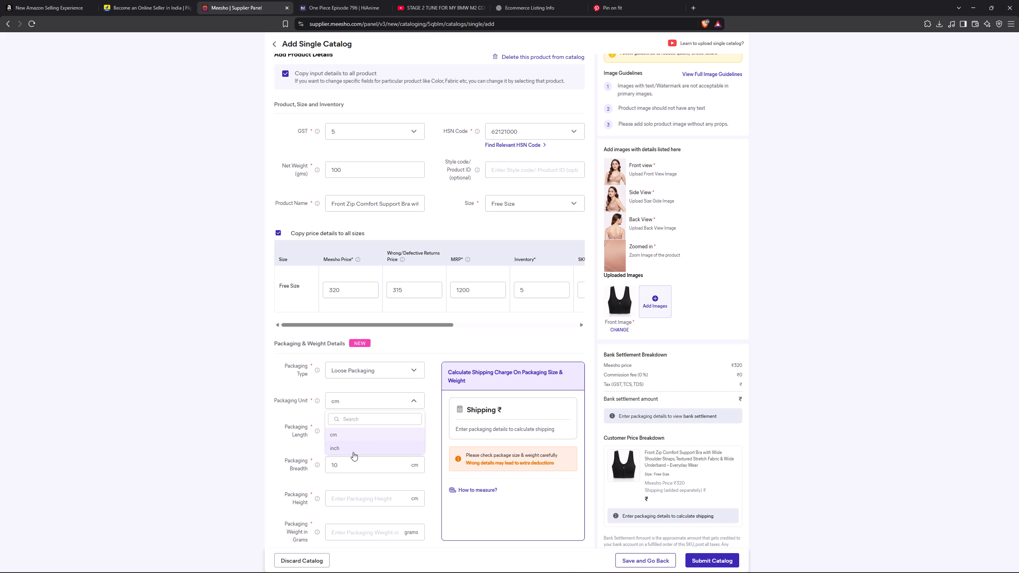
left_click(353, 452)
left_click_drag(357, 431, 330, 431)
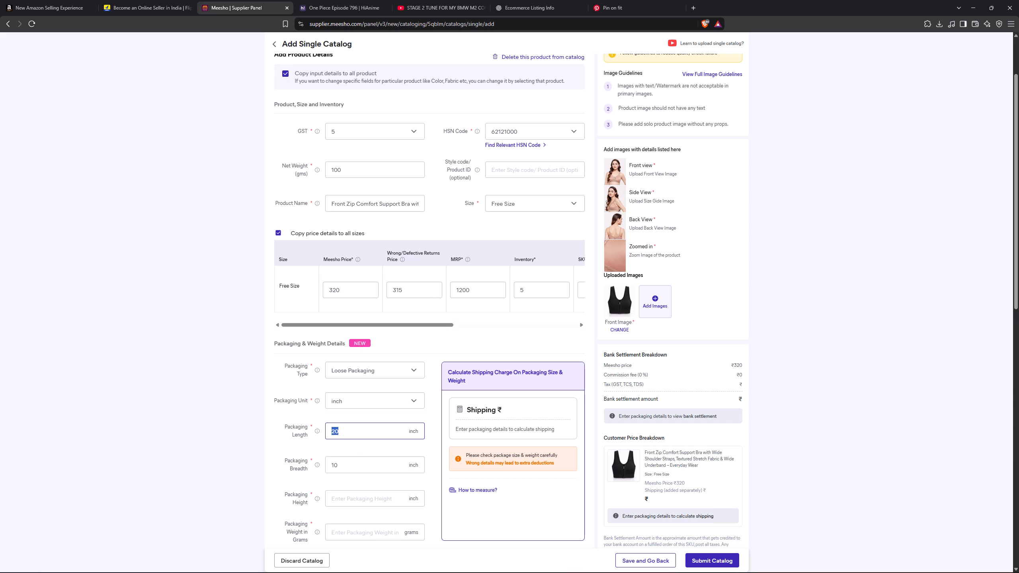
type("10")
Set the packaging height to 12 inches.
left_click(341, 499)
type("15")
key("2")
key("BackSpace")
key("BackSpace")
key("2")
Change the packaging breadth to 5 inches.
left_click_drag(346, 464, 337, 464)
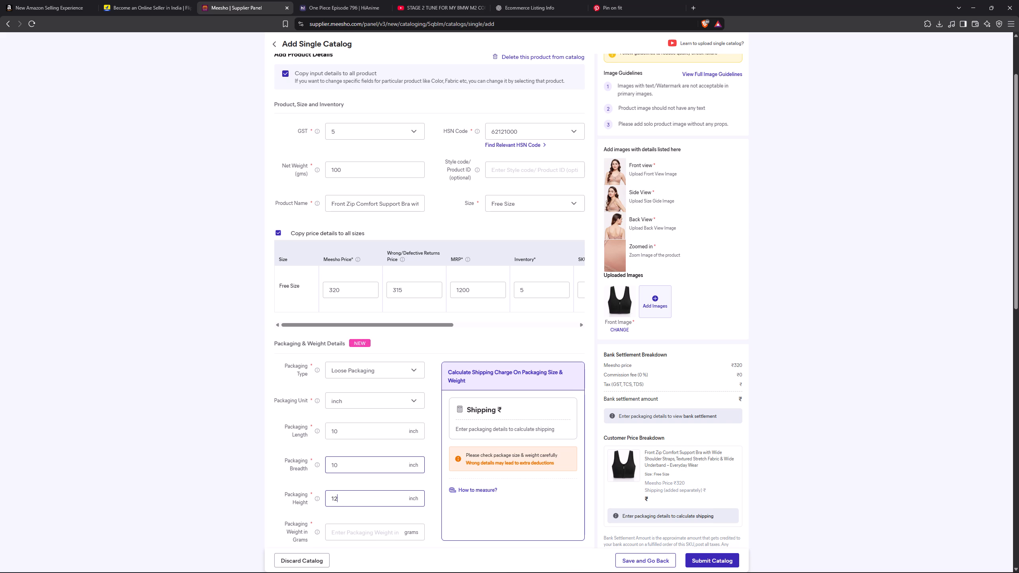
left_click_drag(337, 464, 316, 464)
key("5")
left_click_drag(338, 465, 335, 465)
left_click_drag(335, 465, 333, 465)
left_click(261, 450)
Set the packaging weight to 100 grams.
scroll(261, 450, "down", 4)
left_click(370, 374)
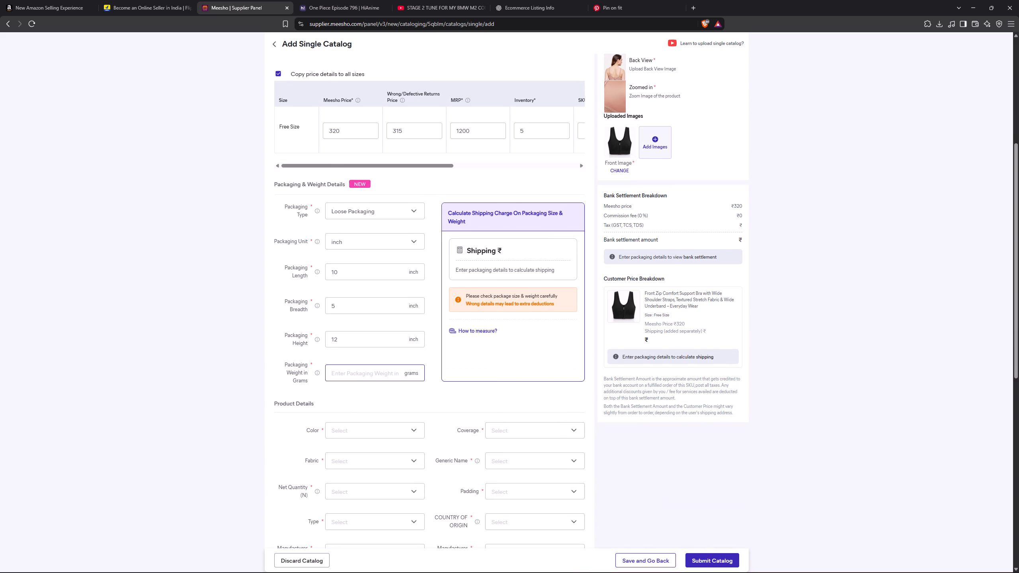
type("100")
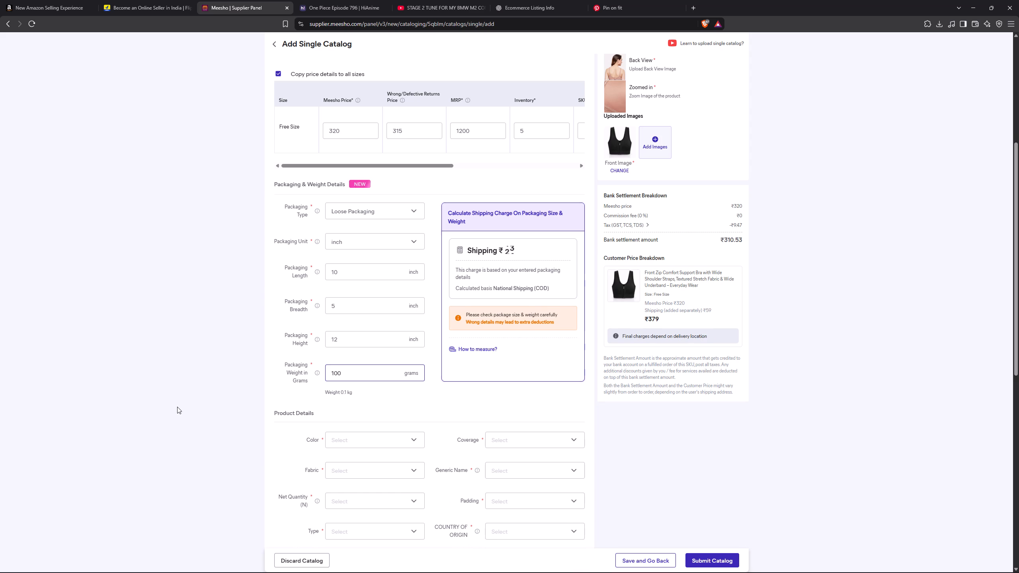
left_click(175, 406)
Set the product's color to Black in the product details.
scroll(249, 402, "down", 1)
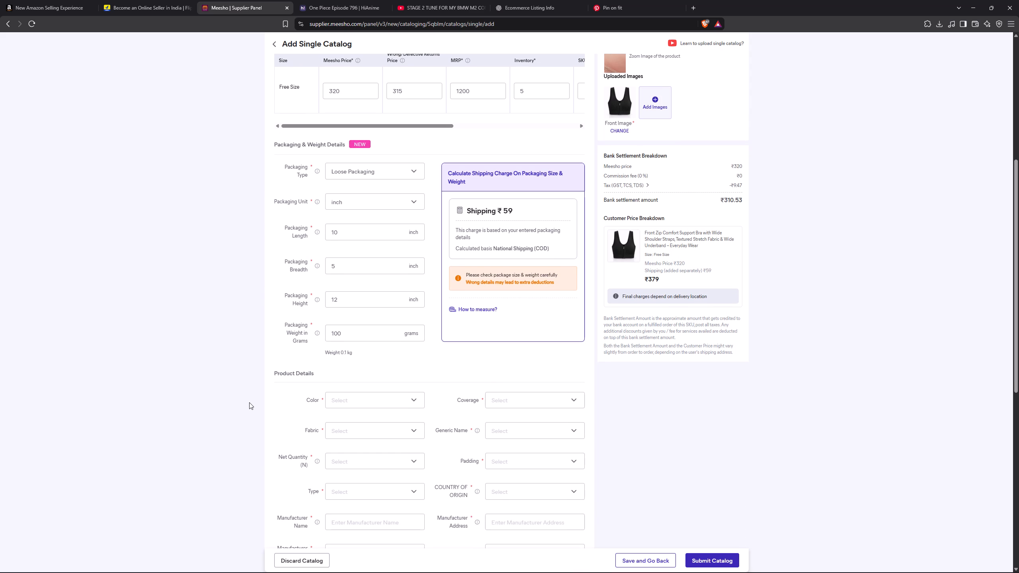
scroll(248, 408, "down", 3)
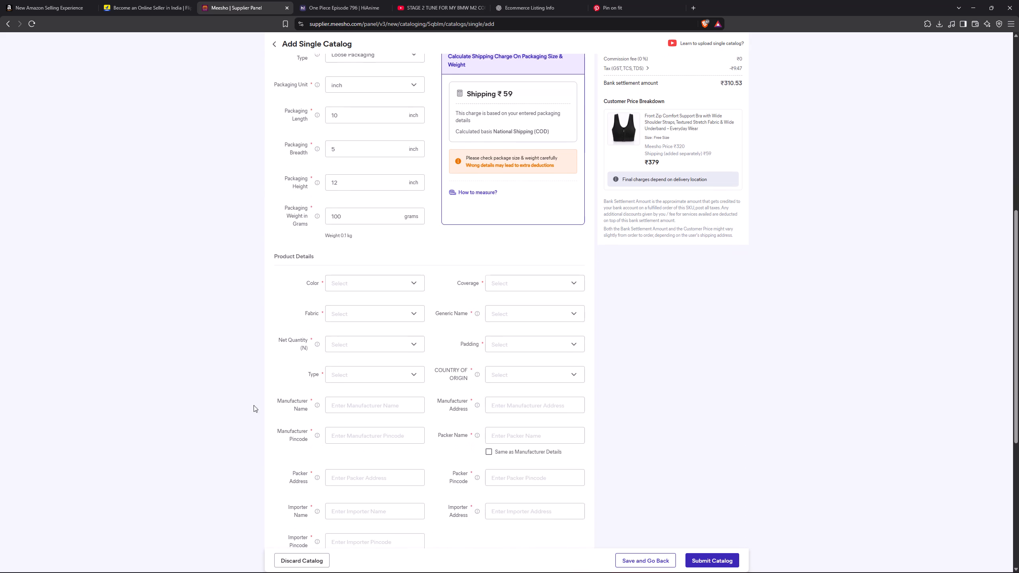
left_click(349, 283)
left_click(365, 298)
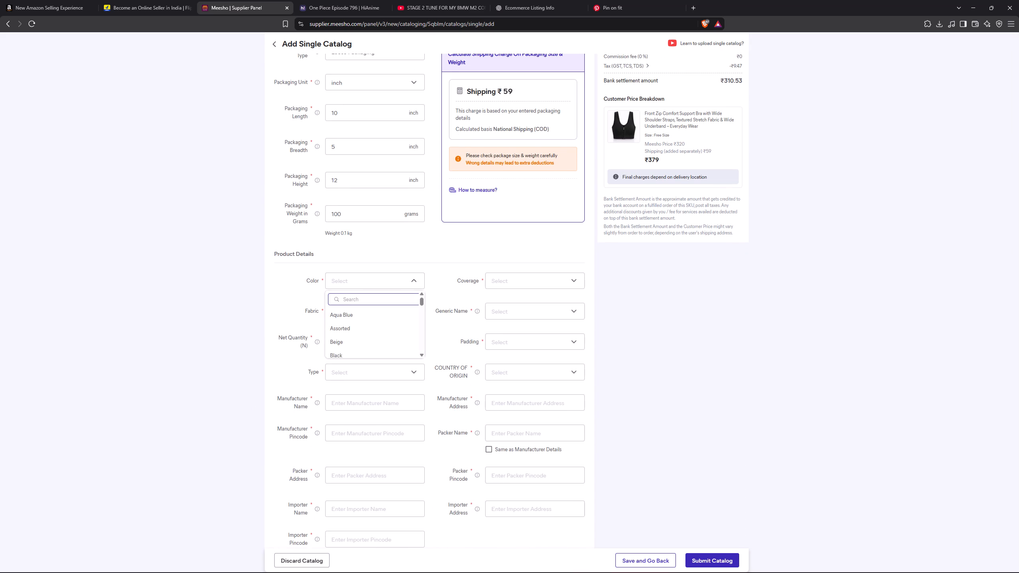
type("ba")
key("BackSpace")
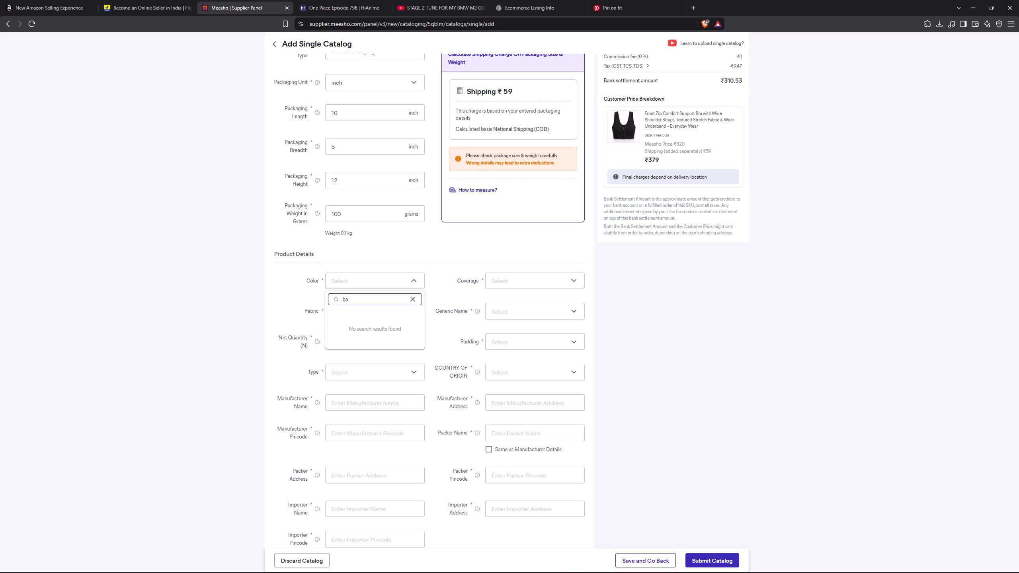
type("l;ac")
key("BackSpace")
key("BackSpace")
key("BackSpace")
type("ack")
left_click(347, 314)
Search the fabric options for Hosiery and set it as the product's fabric.
left_click(377, 308)
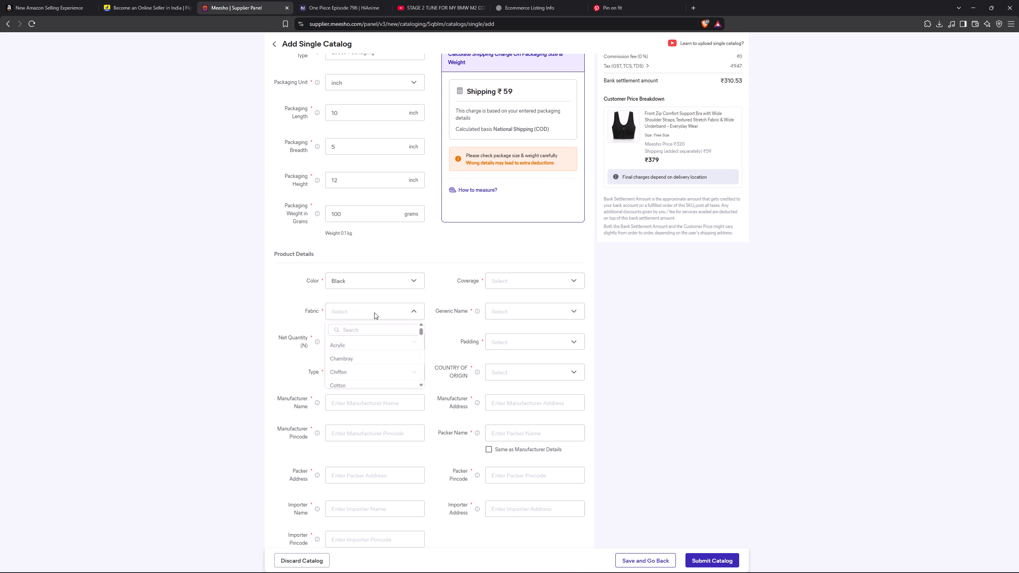
left_click(372, 327)
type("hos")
left_click(354, 356)
left_click(371, 353)
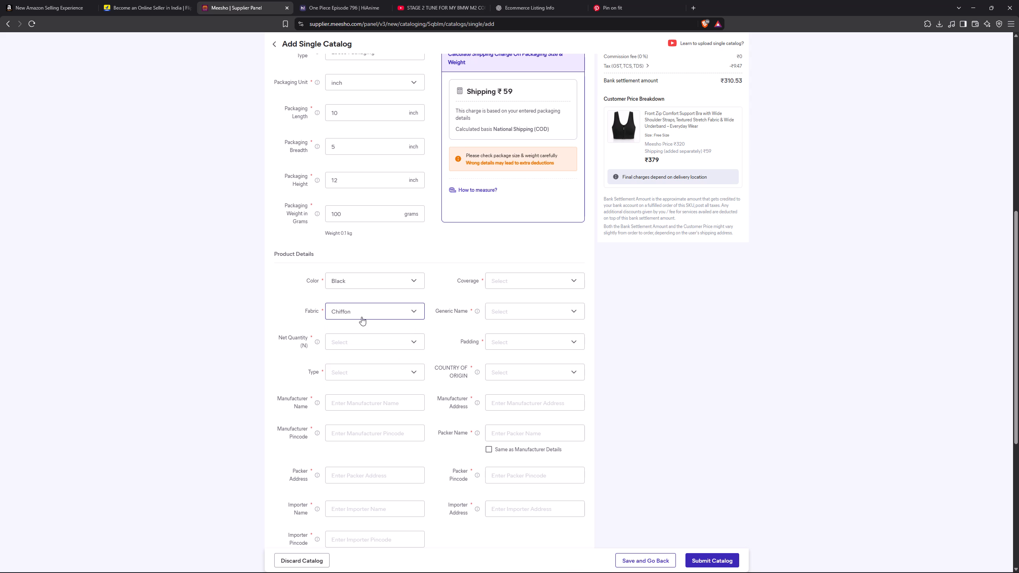
left_click(361, 316)
left_click(351, 329)
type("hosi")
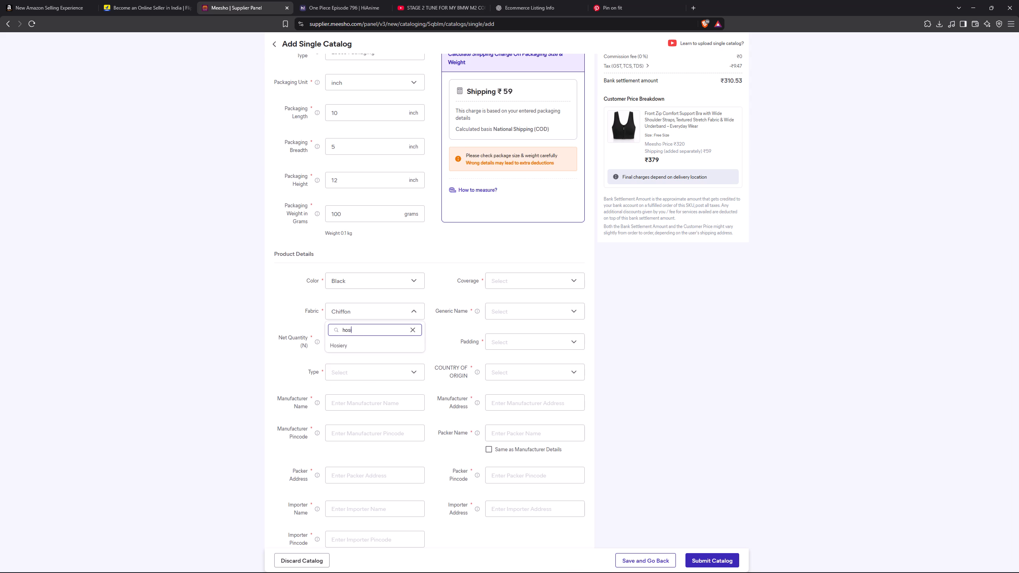
right_click_drag(356, 327, 358, 332)
left_click_drag(322, 348, 334, 345)
left_click(336, 344)
Set the net quantity to 1 and the coverage to Full.
left_click_drag(329, 341, 333, 341)
left_click(340, 375)
left_click(541, 277)
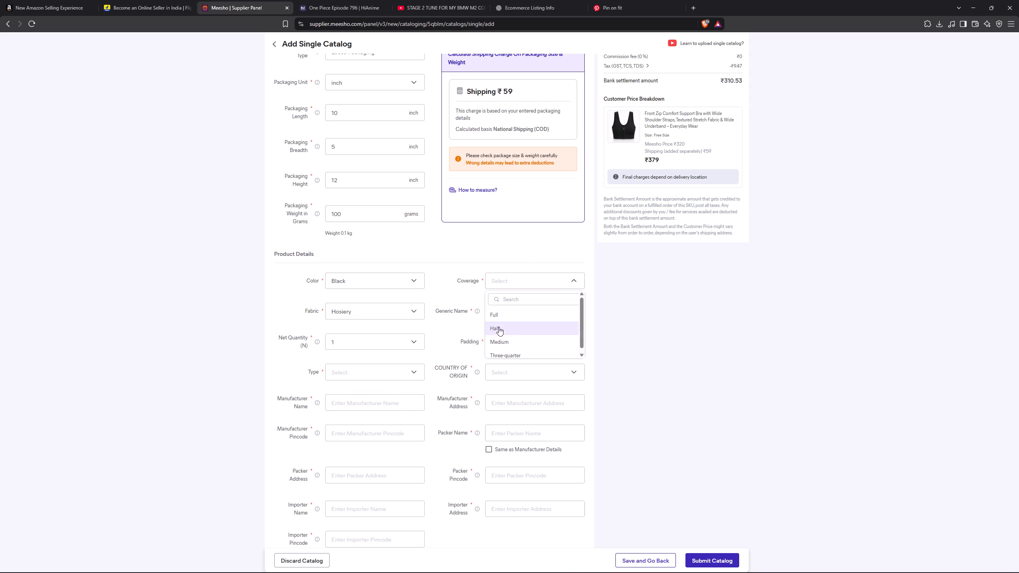
left_click(511, 318)
Set the product's generic name to Bra, checking the other available generic names.
left_click(528, 310)
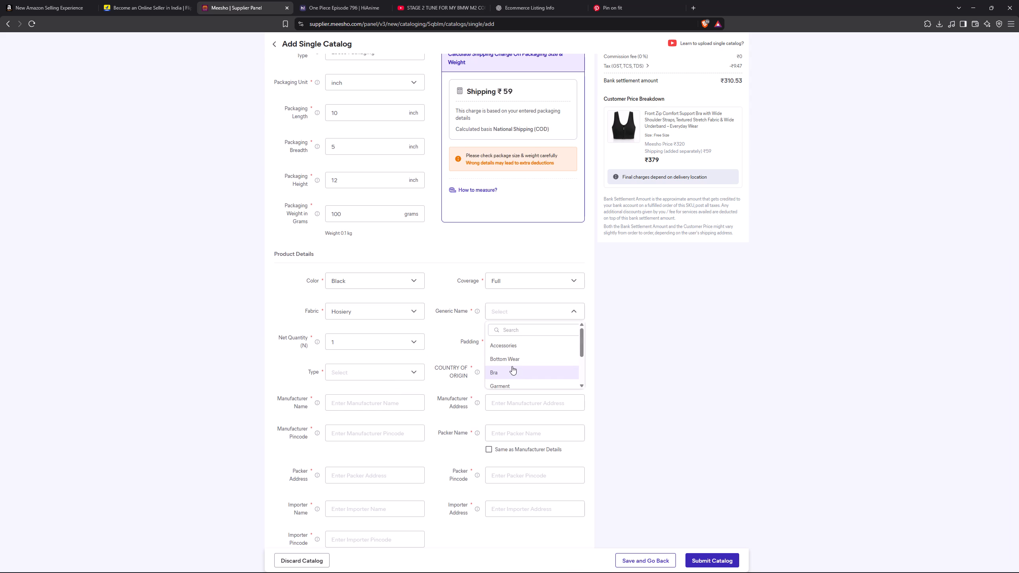
left_click(512, 366)
left_click(521, 313)
scroll(509, 374, "down", 3)
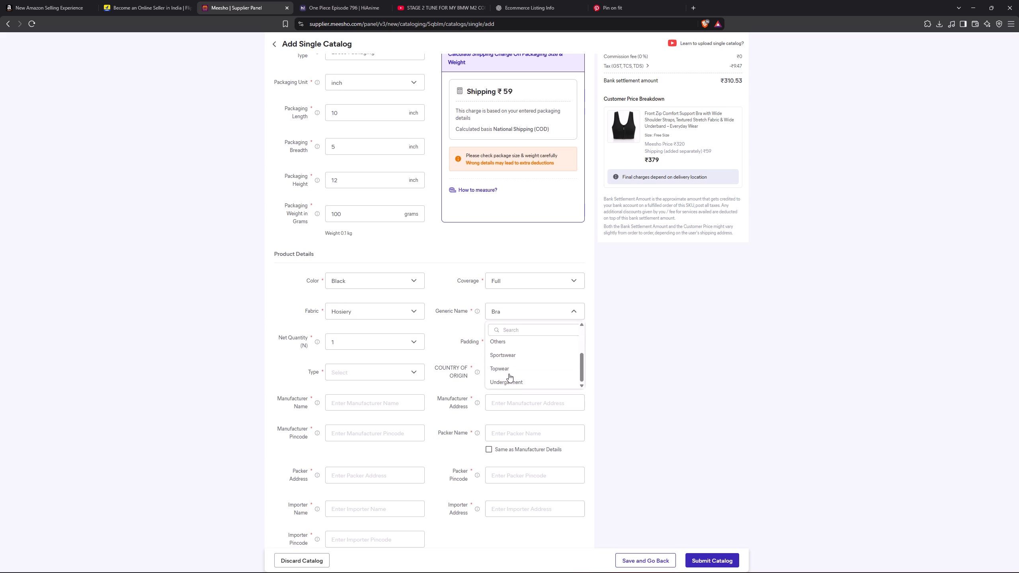
scroll(534, 376, "up", 1)
left_click(507, 354)
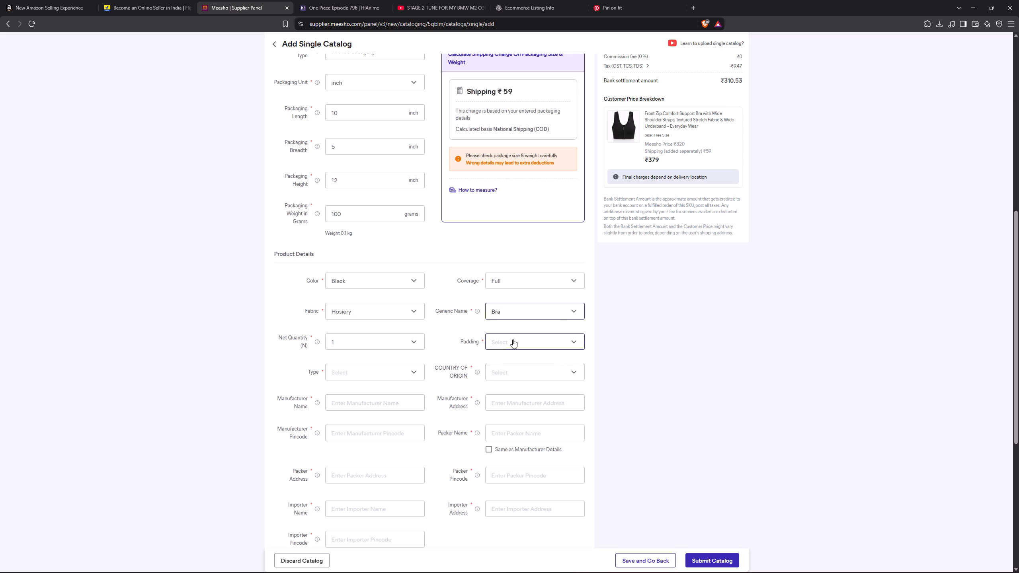
Set the padding to Lightly and the country of origin to India.
left_click(521, 339)
left_click(513, 390)
left_click(511, 369)
left_click(513, 404)
Look through the available bra types and set the product's type to Front Open/Front Button Bra.
left_click(373, 376)
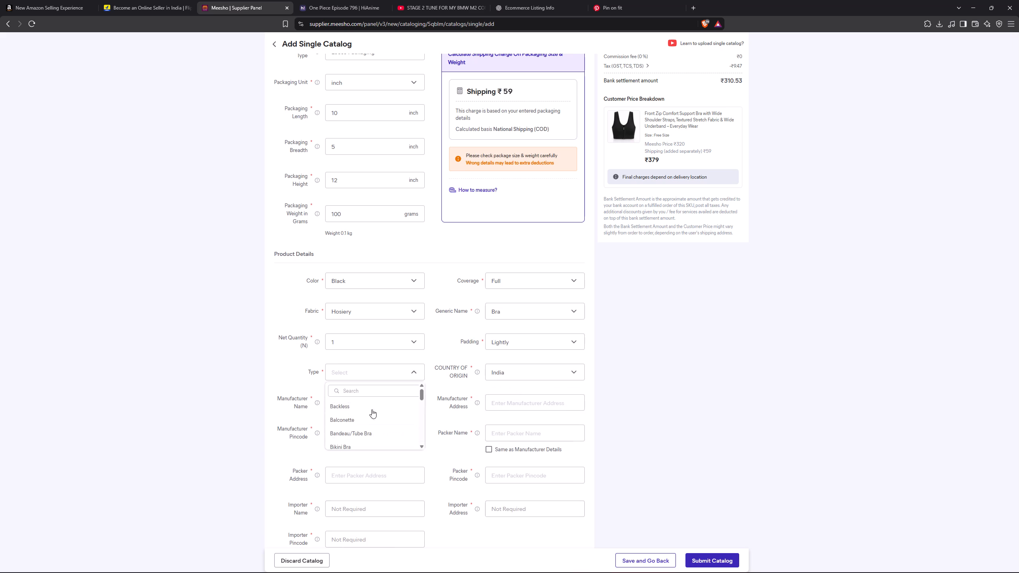
scroll(367, 422, "down", 3)
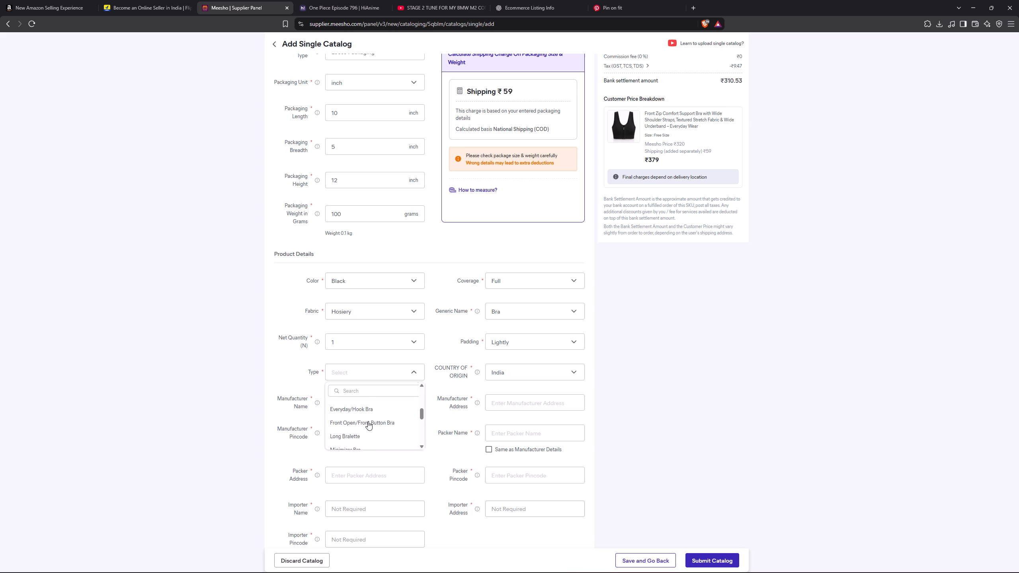
scroll(368, 421, "down", 2)
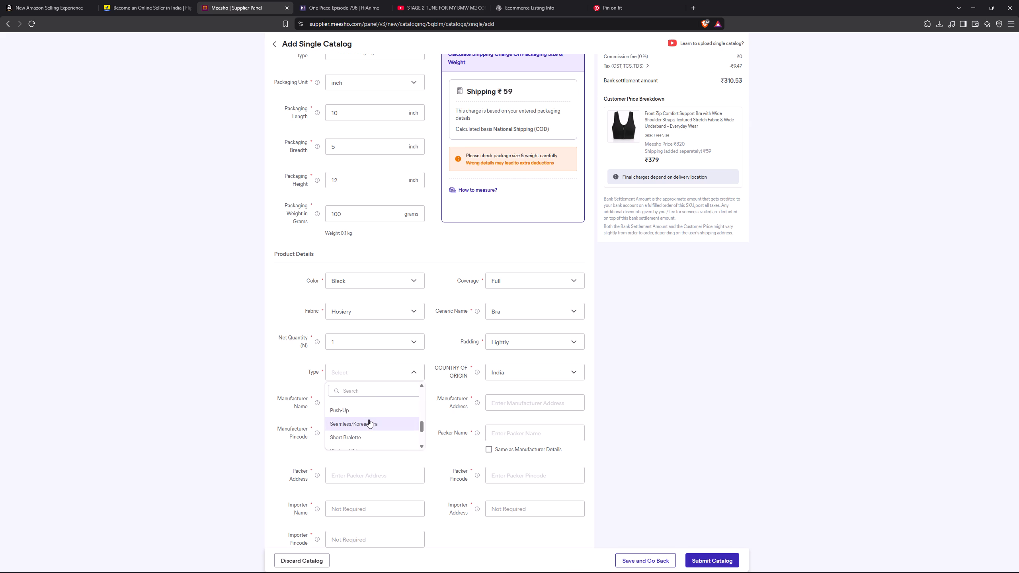
scroll(369, 419, "down", 2)
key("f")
scroll(369, 419, "down", 1)
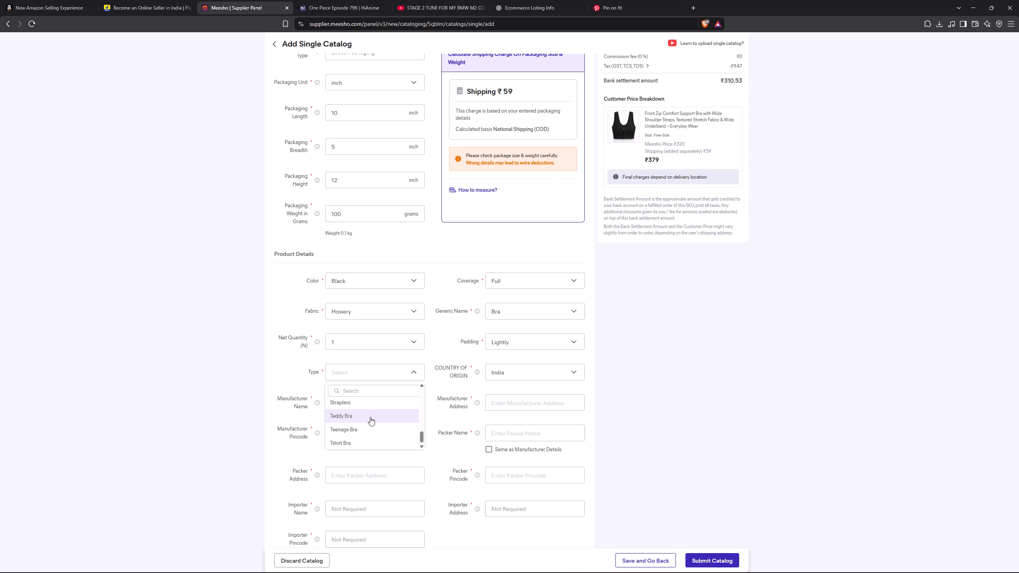
scroll(370, 417, "down", 1)
scroll(372, 415, "up", 1)
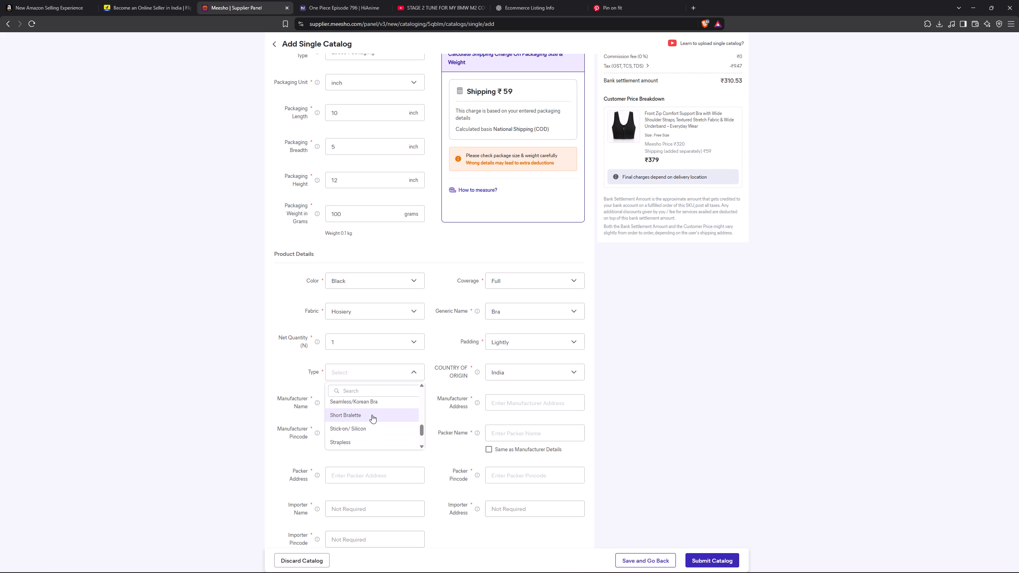
scroll(372, 415, "up", 3)
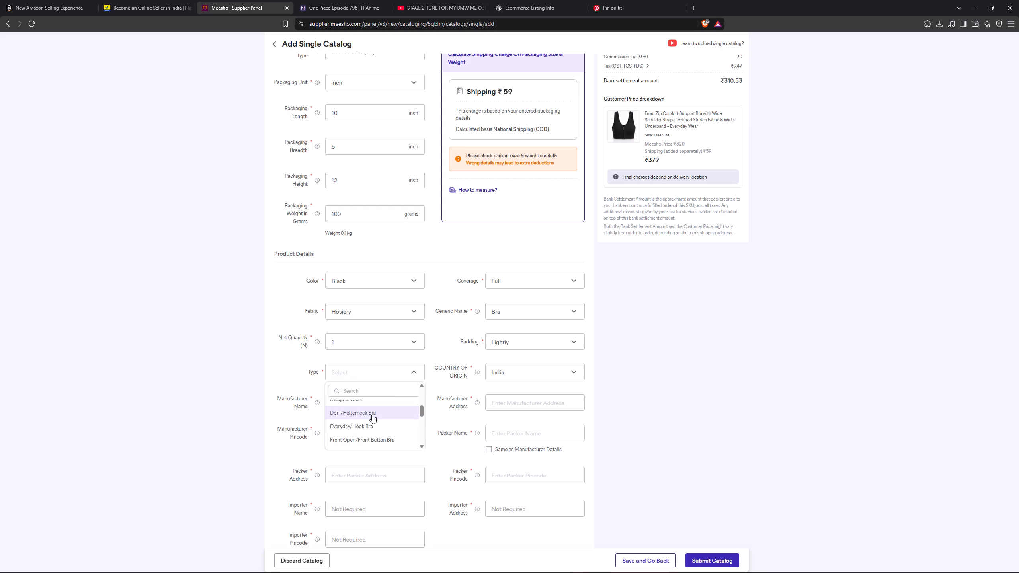
scroll(372, 415, "up", 2)
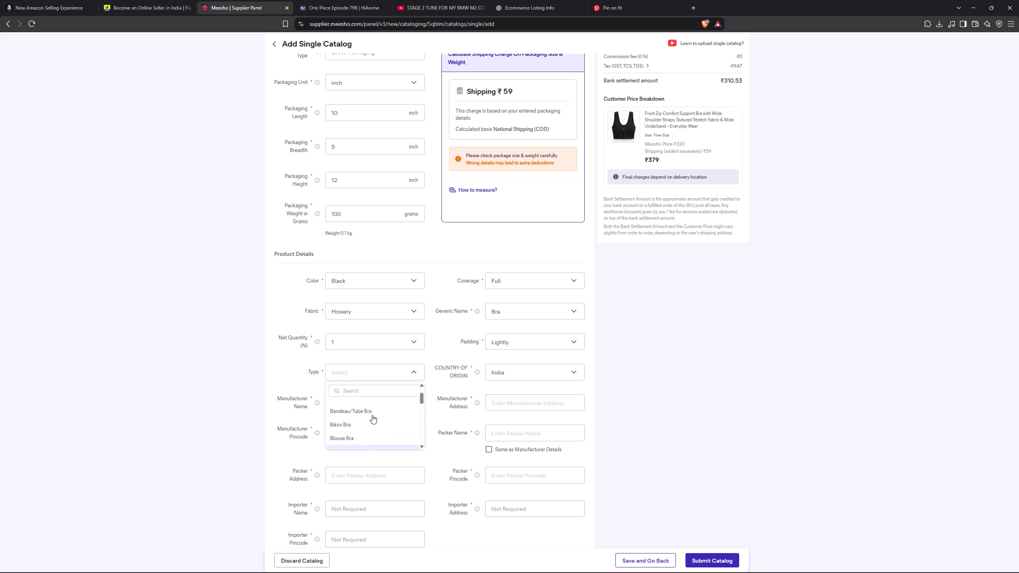
scroll(372, 415, "down", 2)
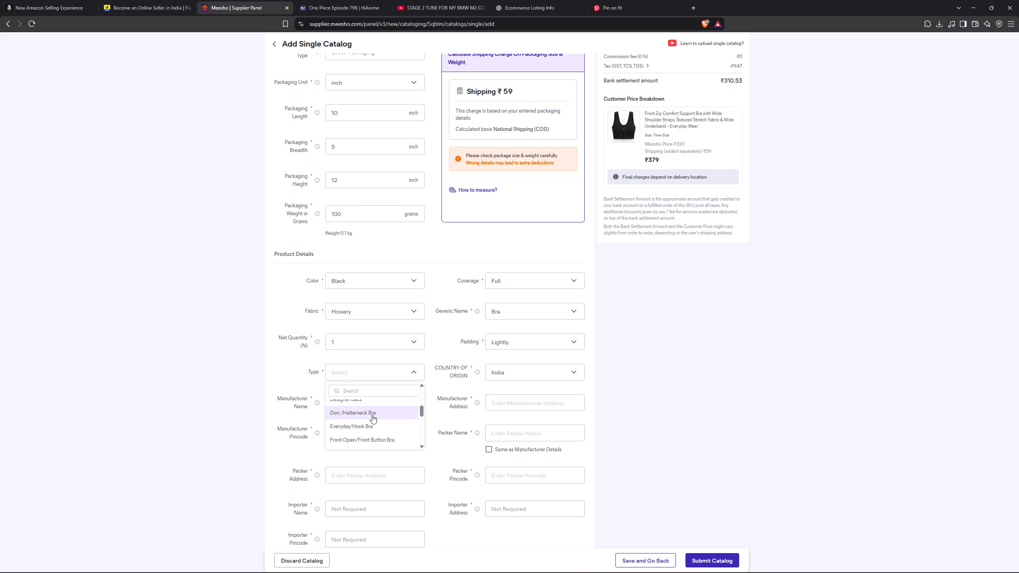
left_click(386, 436)
Enter Diamond Enterprise as the manufacturer name.
left_click(368, 408)
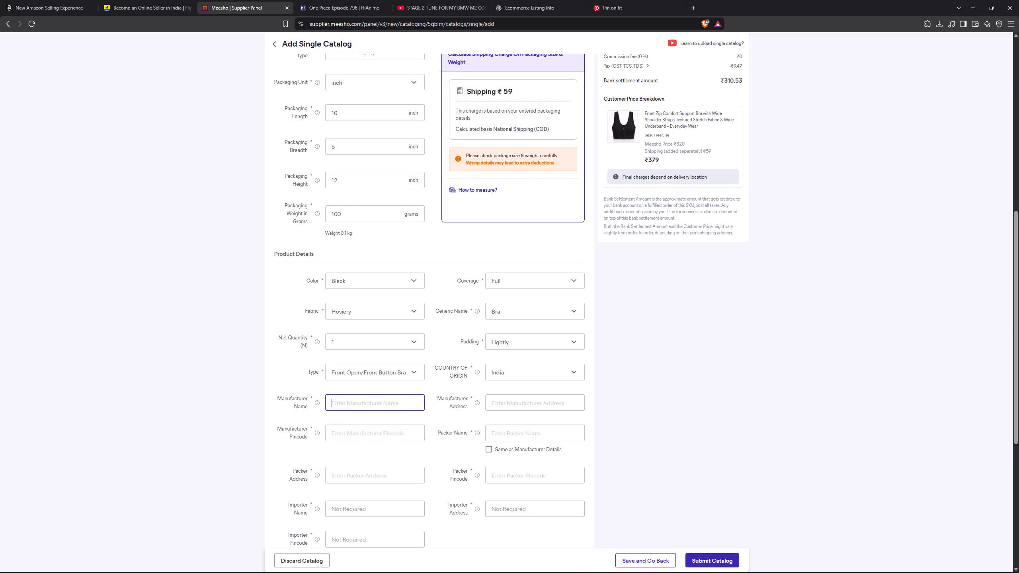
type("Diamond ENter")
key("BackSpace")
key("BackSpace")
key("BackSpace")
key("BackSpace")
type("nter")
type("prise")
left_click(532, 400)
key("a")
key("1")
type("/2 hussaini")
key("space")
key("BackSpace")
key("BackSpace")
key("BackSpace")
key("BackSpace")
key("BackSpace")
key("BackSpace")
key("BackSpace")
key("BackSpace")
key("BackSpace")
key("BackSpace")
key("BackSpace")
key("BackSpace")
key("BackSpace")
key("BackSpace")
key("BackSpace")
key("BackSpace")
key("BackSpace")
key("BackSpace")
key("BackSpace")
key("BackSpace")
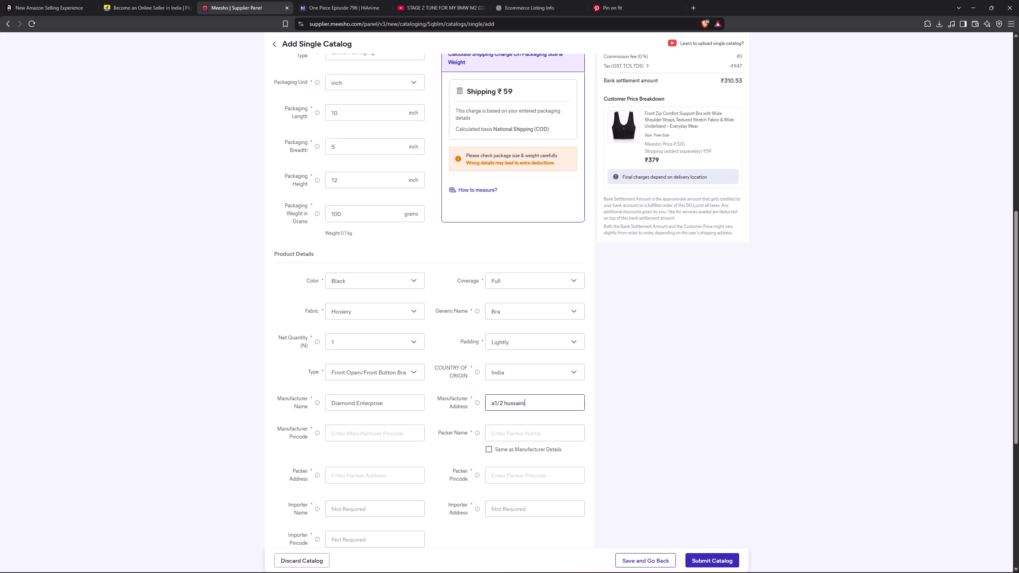
Enter only the city and state, separated by a comma, as the manufacturer address.
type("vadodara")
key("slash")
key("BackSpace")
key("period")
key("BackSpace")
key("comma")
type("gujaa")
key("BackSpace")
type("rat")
Enter the manufacturer's pincode and set the packer details to be the same as the manufacturer details.
left_click(359, 437)
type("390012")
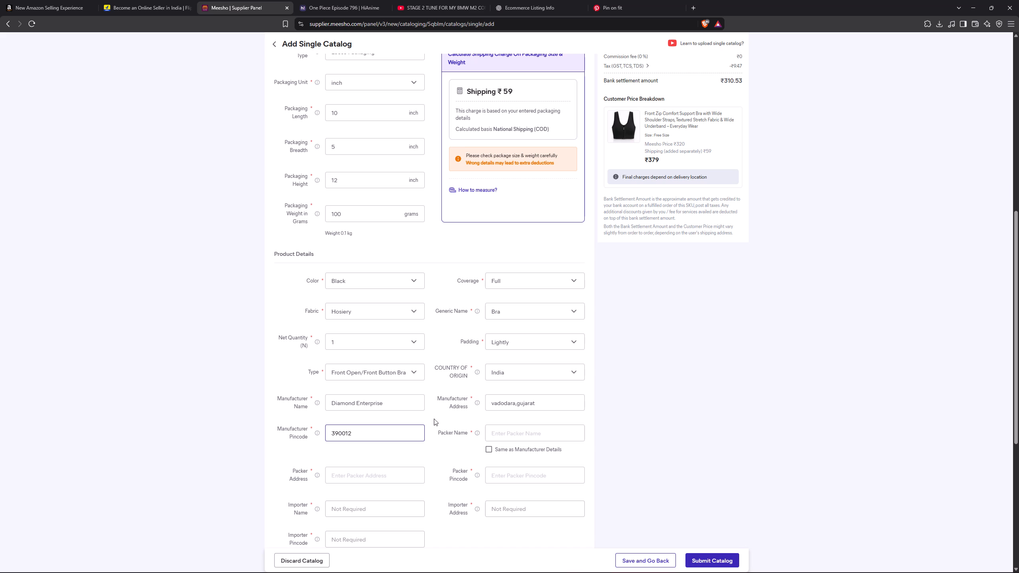
left_click(504, 435)
left_click(490, 449)
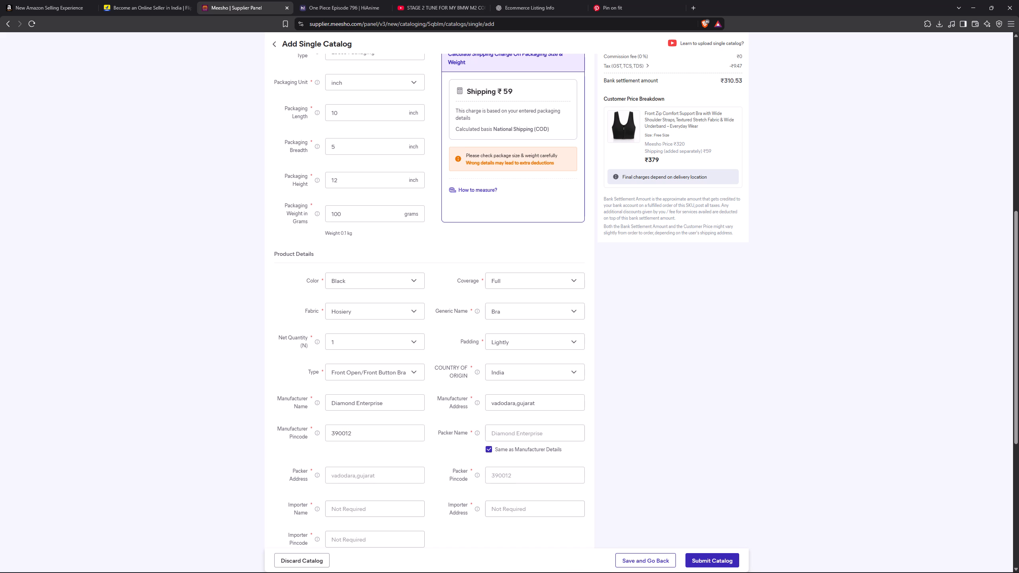
Under the other attributes, set the add-on to Pads and the closure to Front Closure.
scroll(555, 448, "down", 4)
left_click(386, 439)
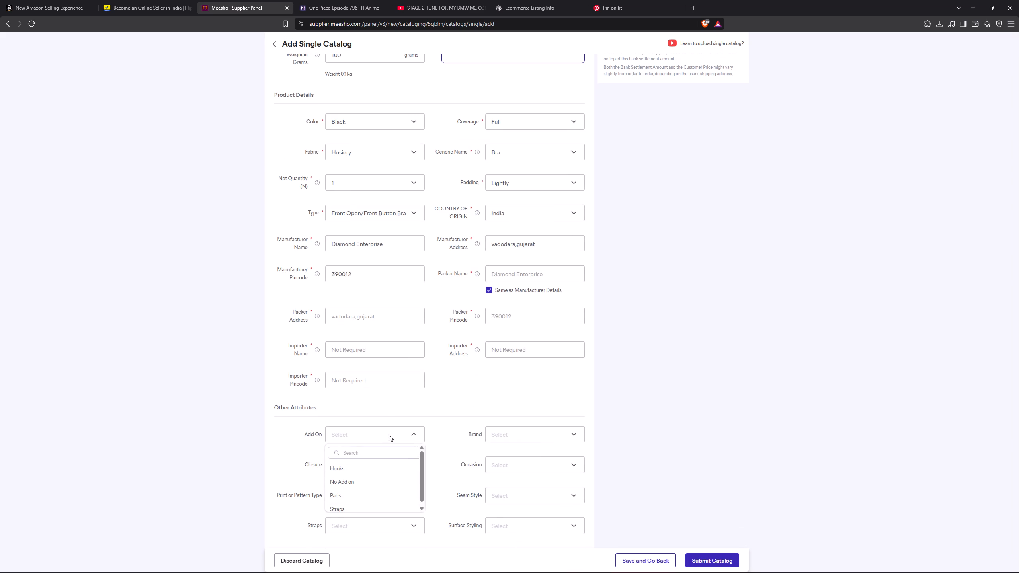
scroll(370, 468, "down", 1)
scroll(384, 482, "up", 1)
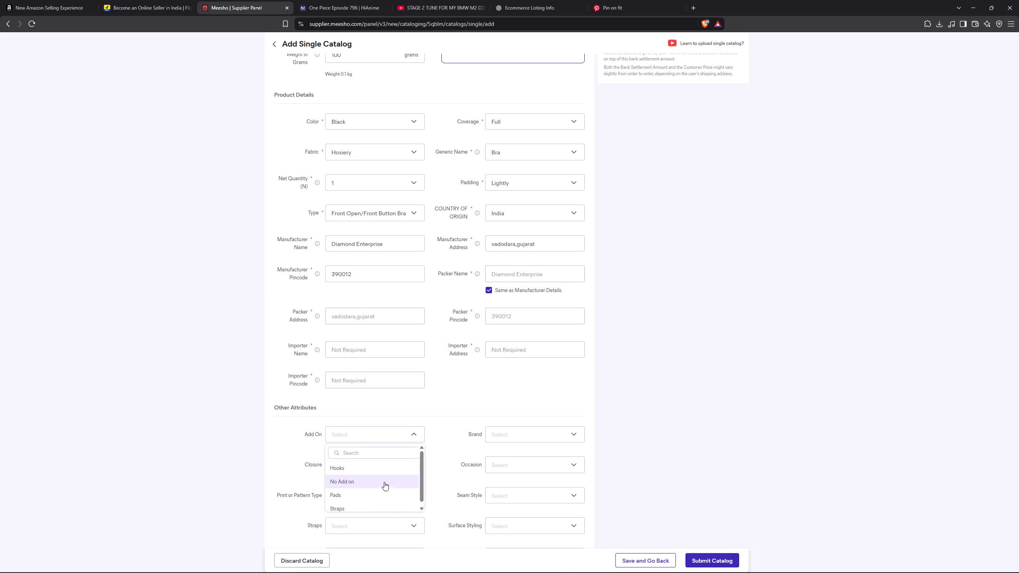
left_click(368, 493)
left_click(379, 461)
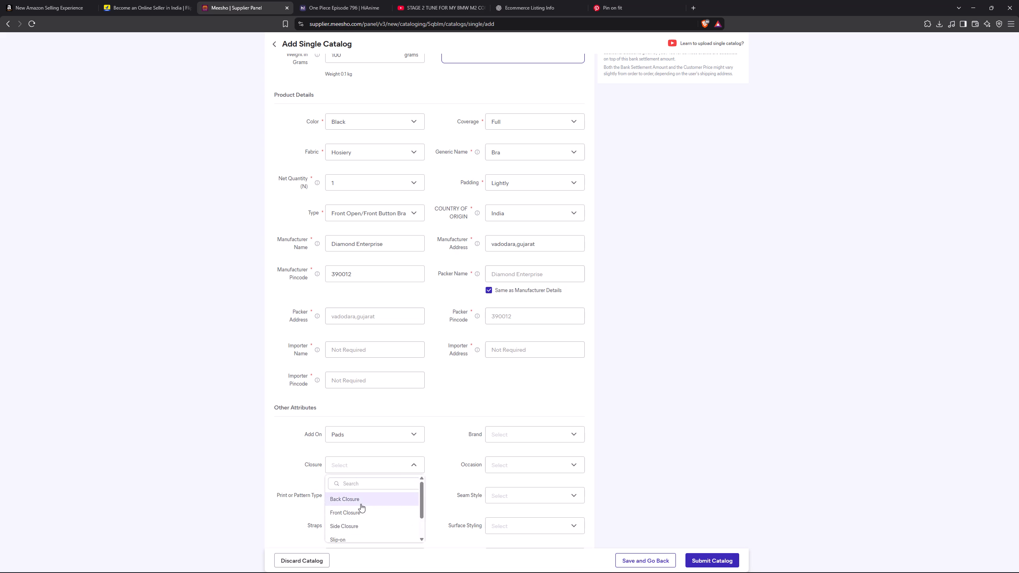
scroll(361, 504, "down", 1)
scroll(366, 503, "up", 1)
left_click(365, 510)
Set the straps to Regular and the wiring to Non Wired.
scroll(288, 482, "down", 3)
left_click(361, 412)
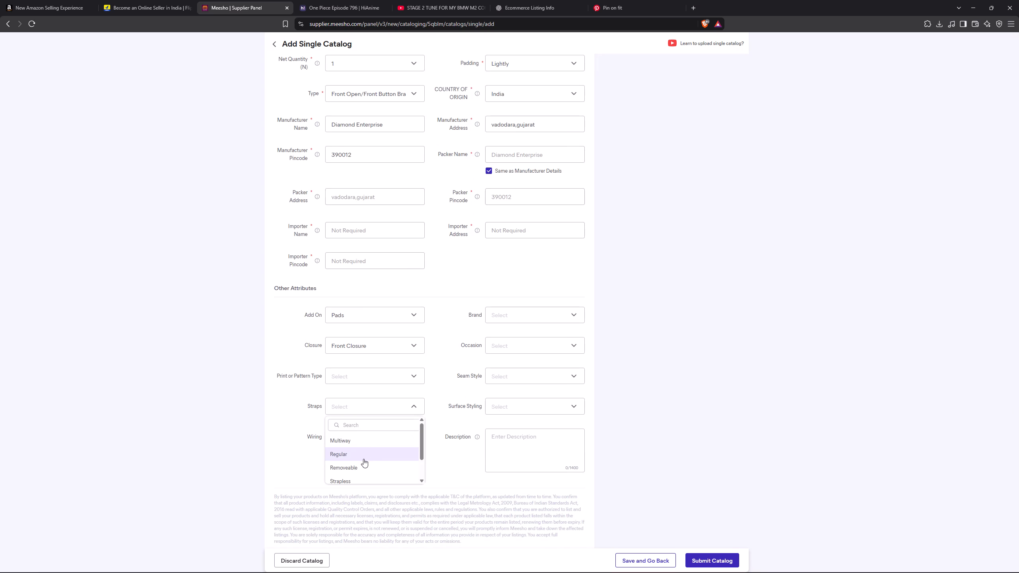
scroll(363, 459, "down", 2)
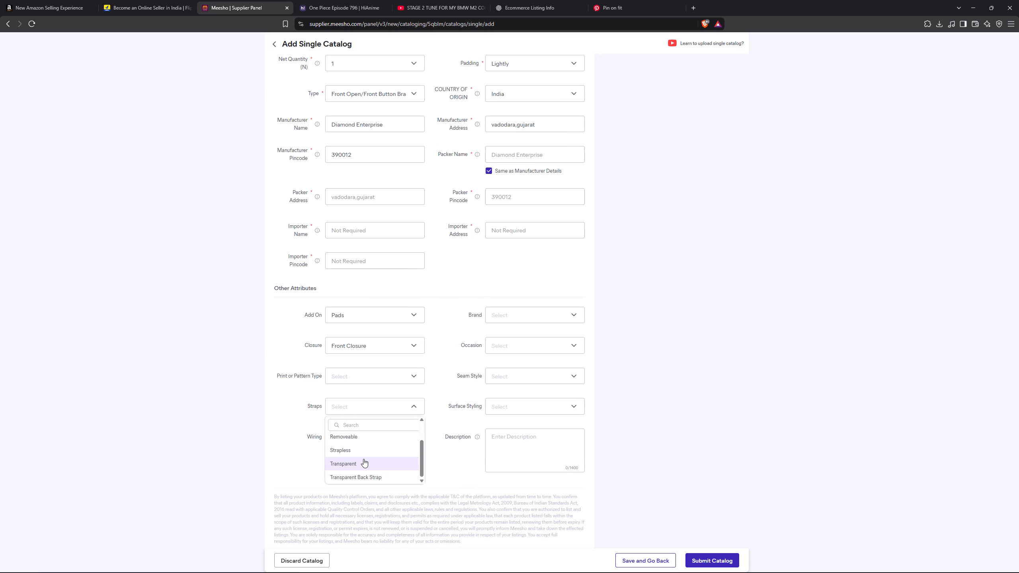
scroll(363, 459, "up", 1)
left_click(365, 452)
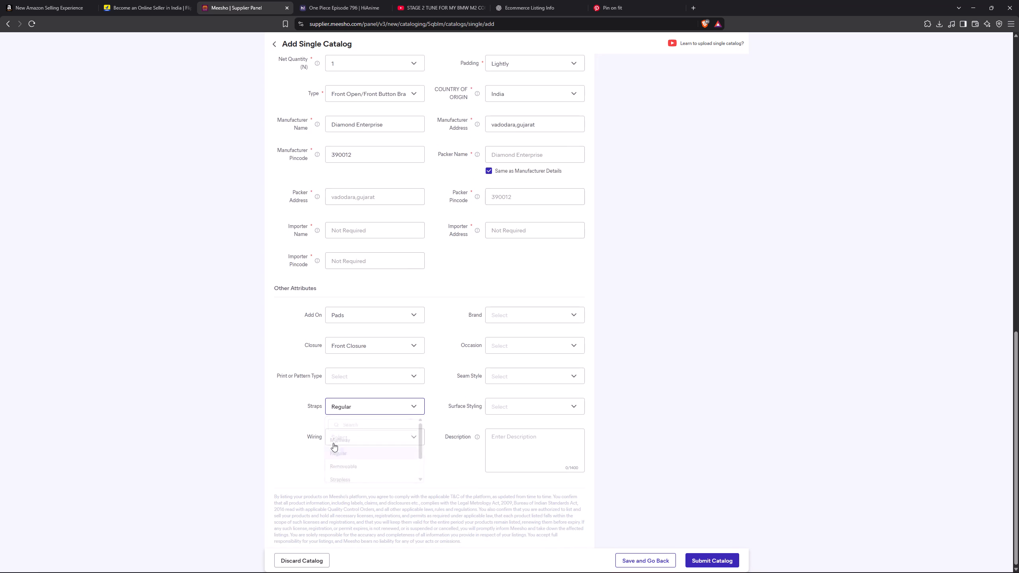
left_click(355, 432)
left_click(365, 472)
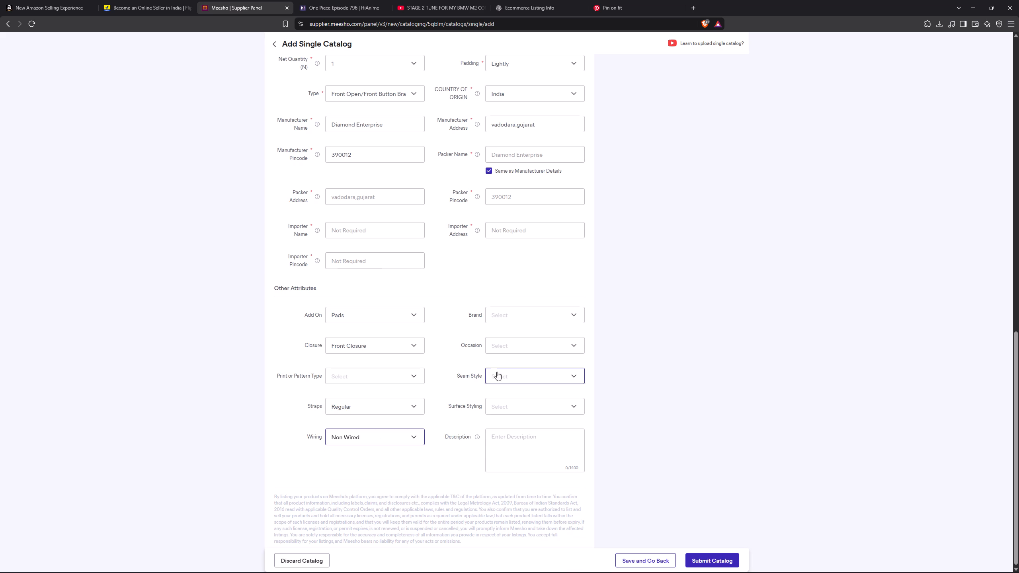
Set the occasion to Everyday and the seam style to Seamless.
left_click(529, 350)
left_click(509, 381)
left_click(517, 376)
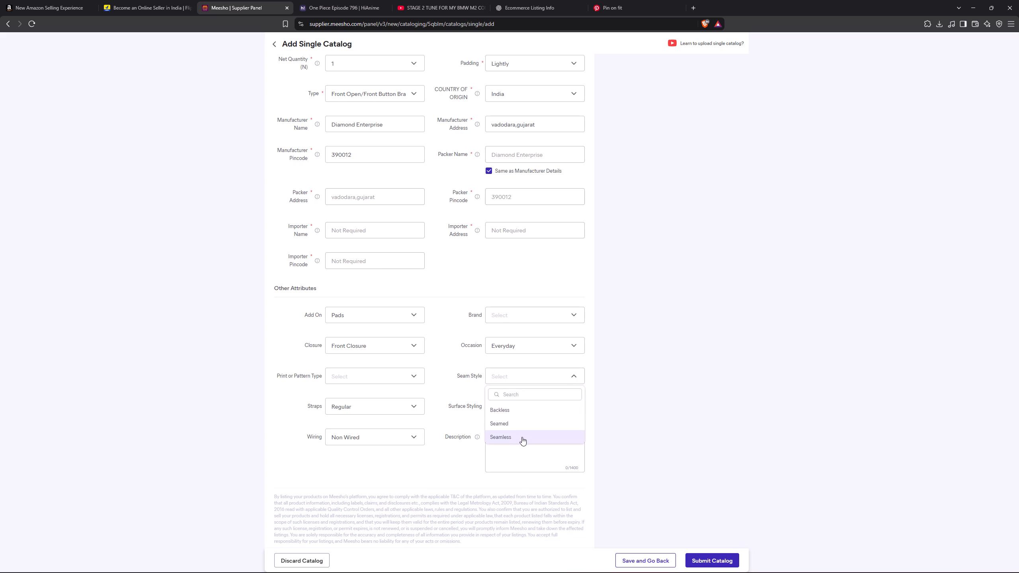
left_click(522, 437)
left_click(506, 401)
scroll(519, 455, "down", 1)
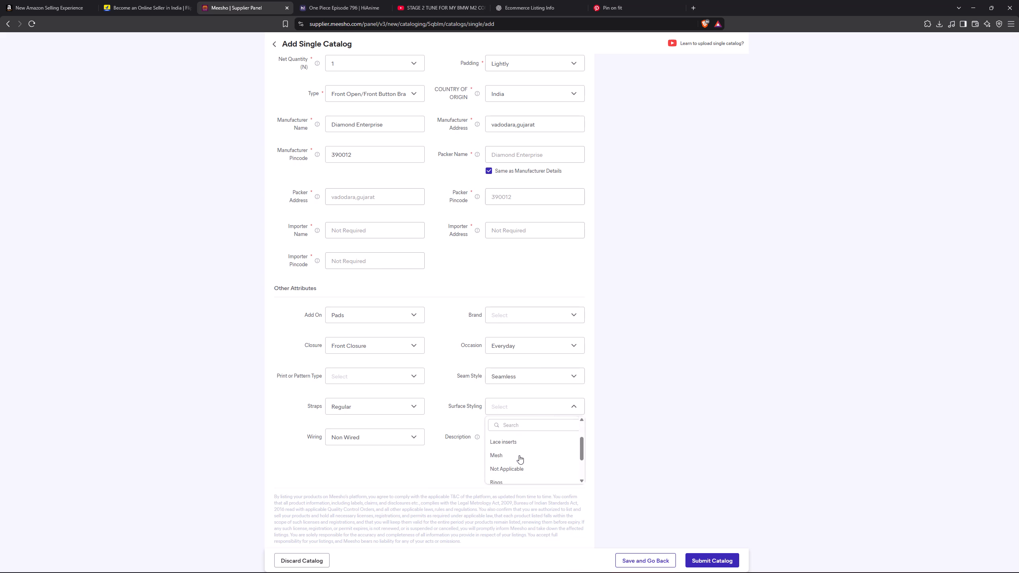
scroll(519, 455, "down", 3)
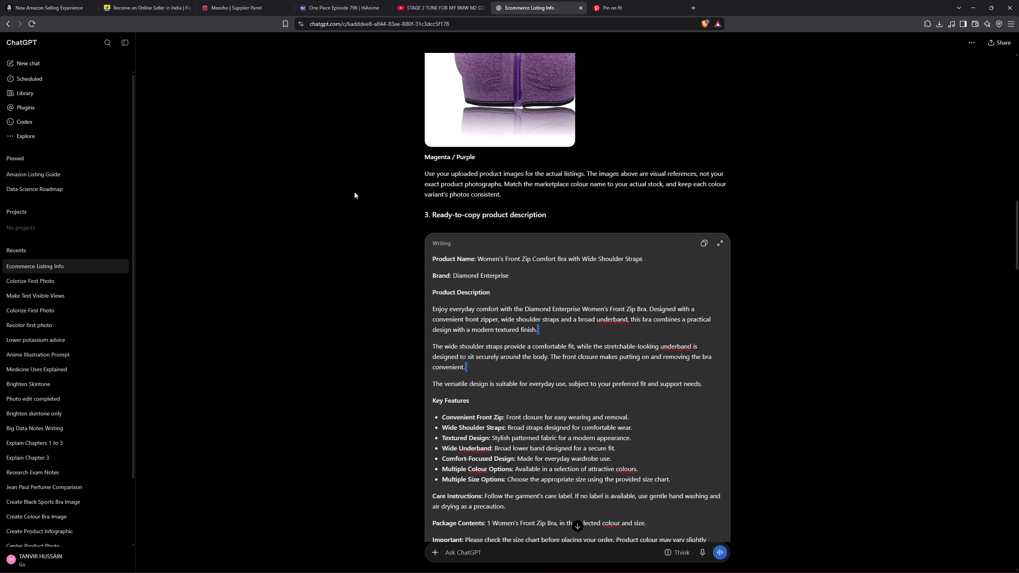
triple_click(354, 192)
left_click(341, 165)
left_click(347, 0)
left_click(420, 0)
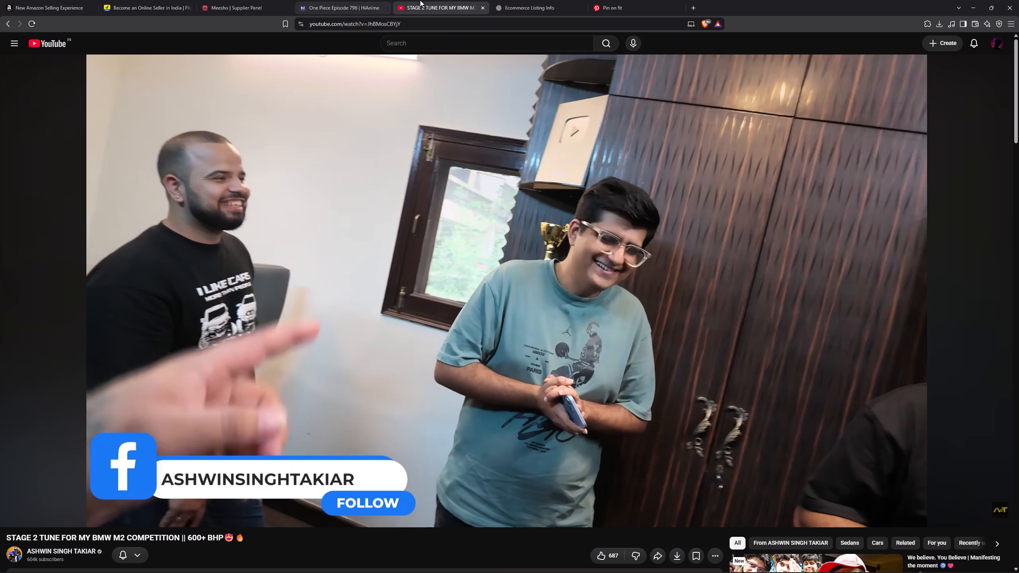
left_click(271, 0)
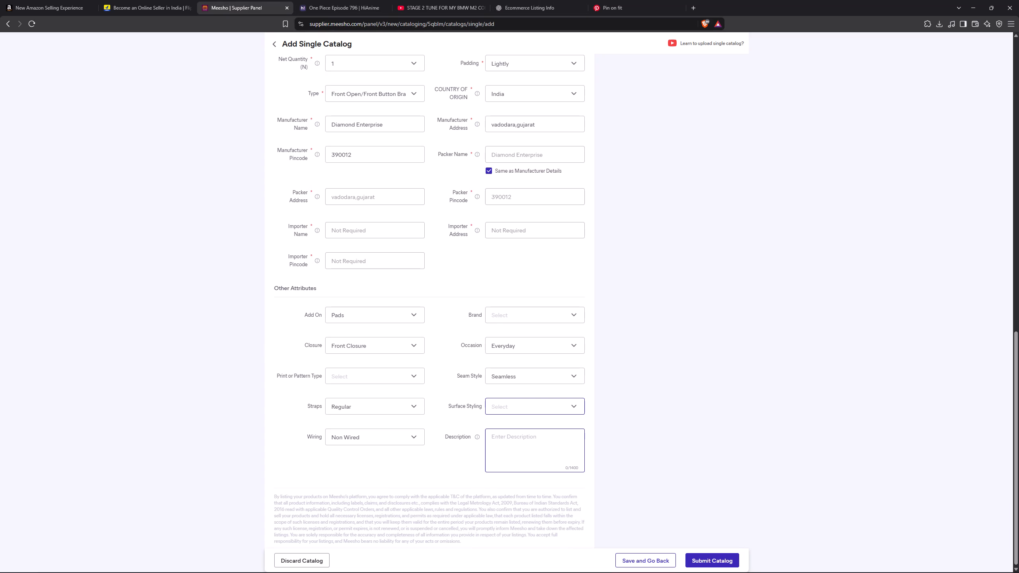
left_click(502, 442)
right_click(512, 440)
left_click(533, 341)
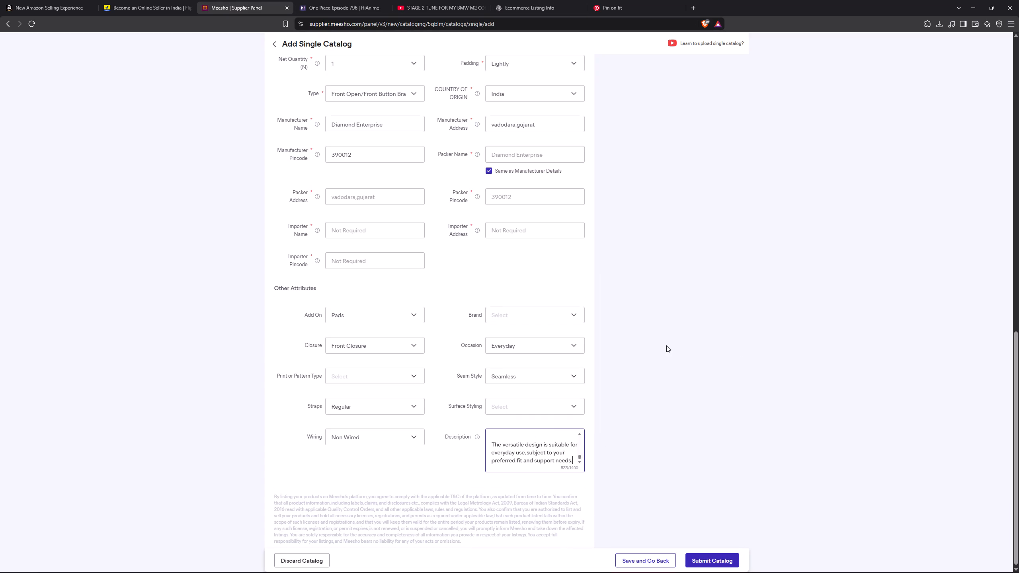
left_click(739, 348)
Upload the "black side", "black back" and "black info" images for Product 1 from the zipper 2.0 folder.
scroll(548, 455, "up", 5)
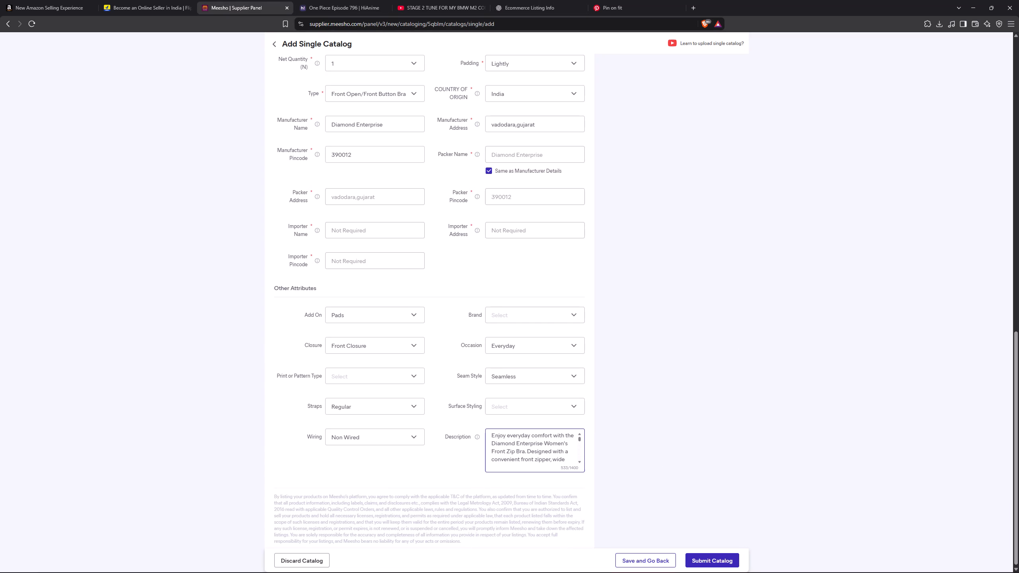
scroll(548, 455, "up", 1)
scroll(550, 343, "up", 10)
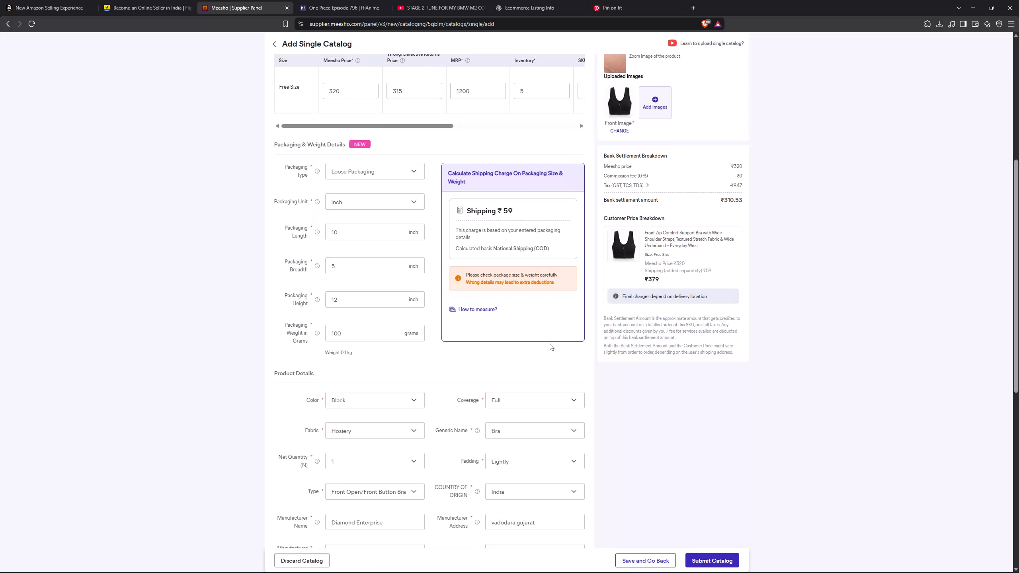
scroll(550, 343, "up", 6)
left_click(648, 345)
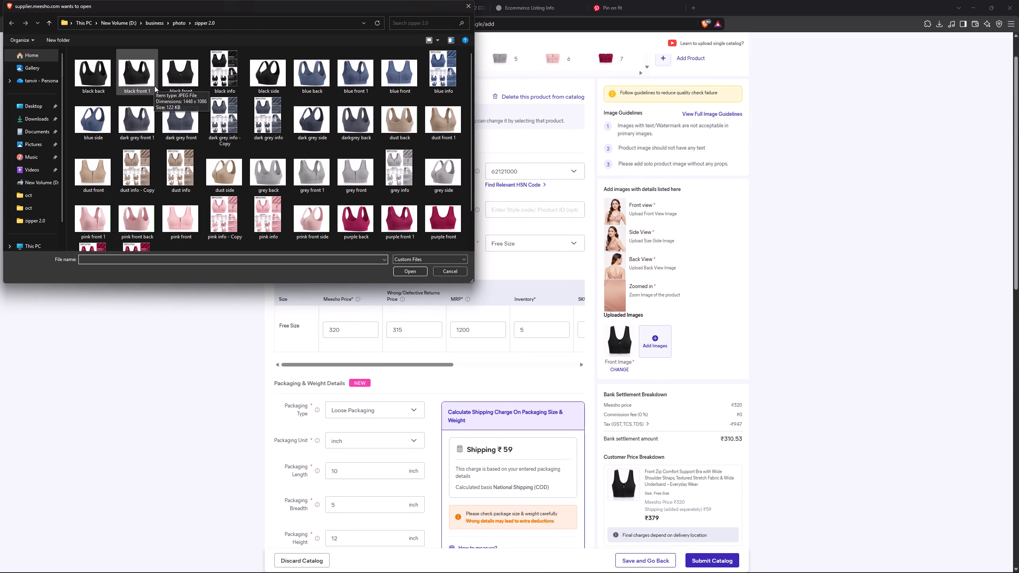
left_click(258, 74)
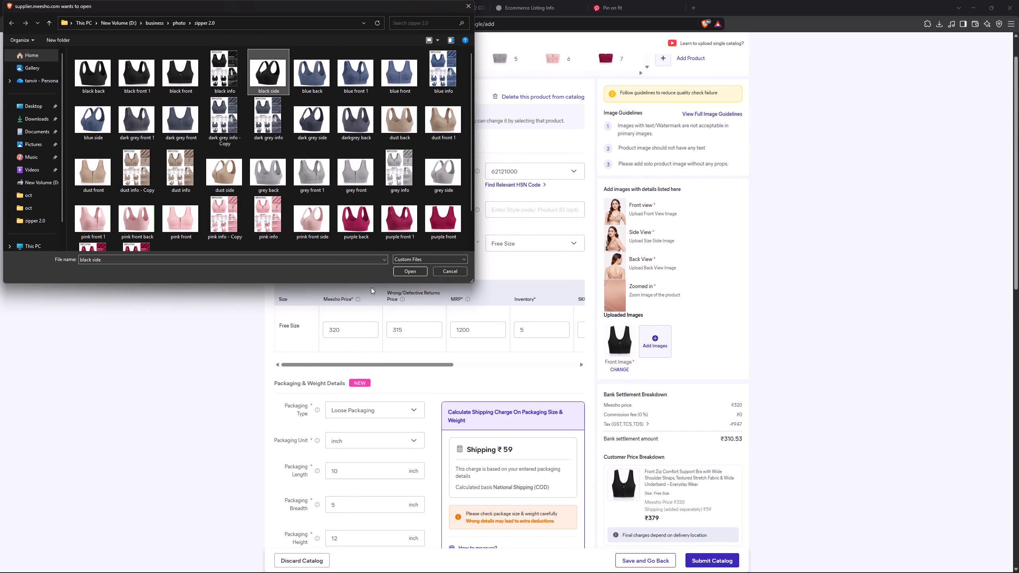
left_click(408, 272)
left_click(683, 344)
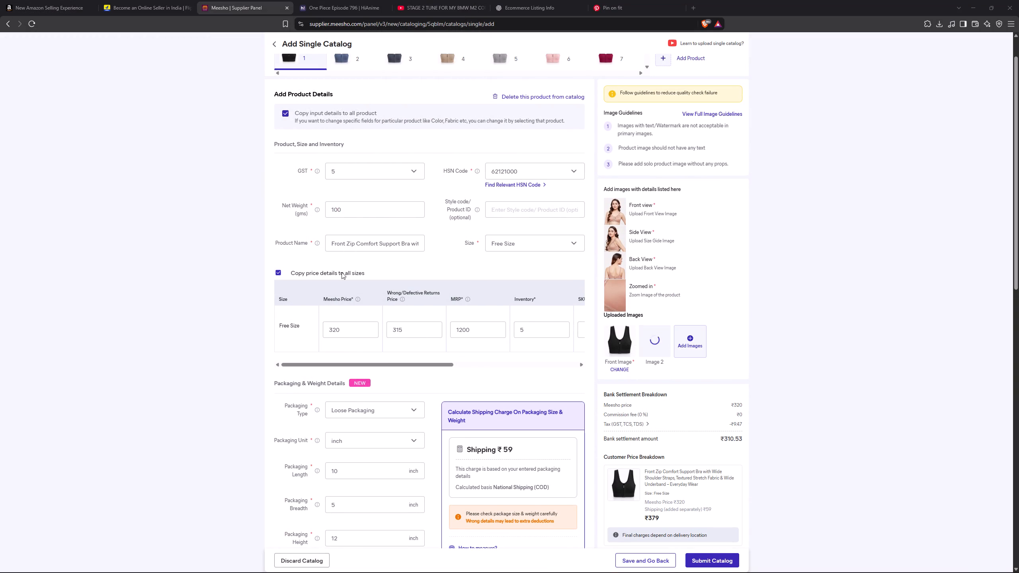
left_click(94, 81)
left_click(421, 271)
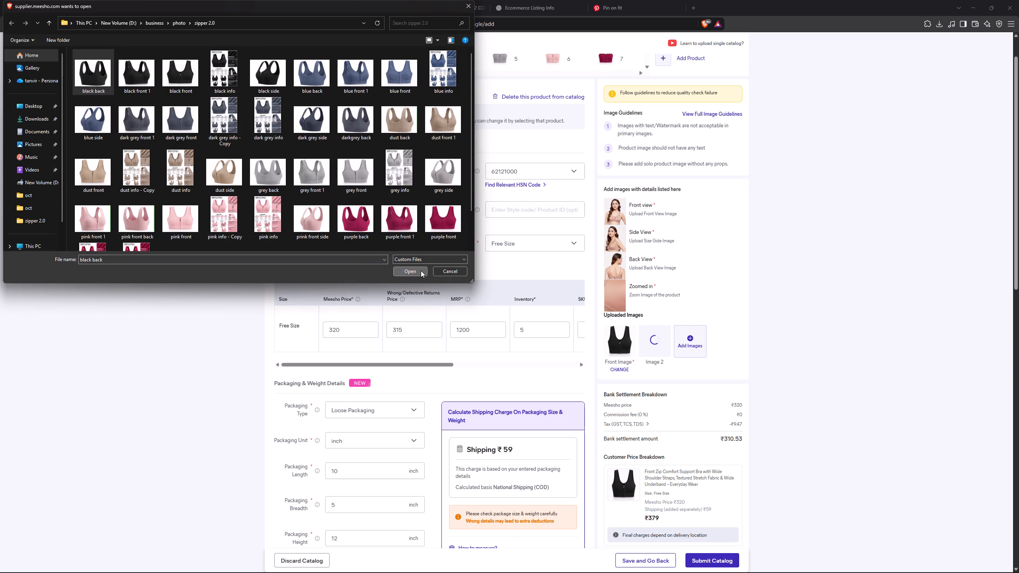
left_click(730, 345)
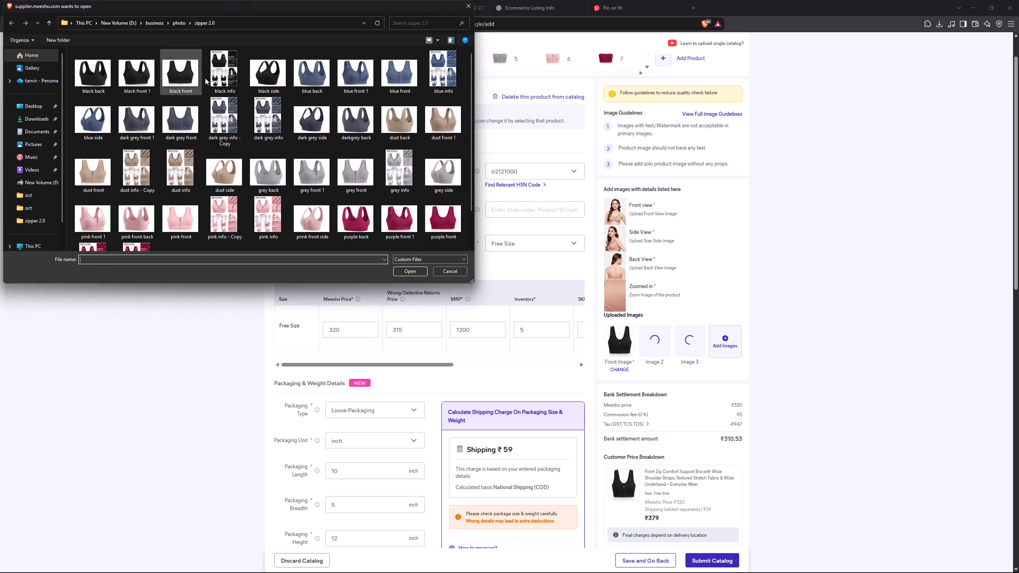
left_click(229, 72)
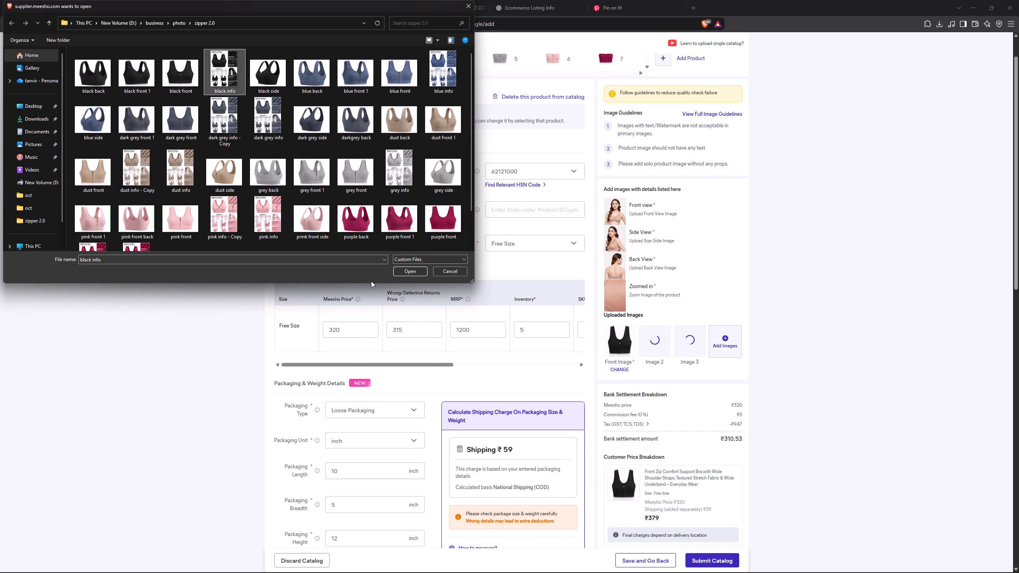
left_click(410, 274)
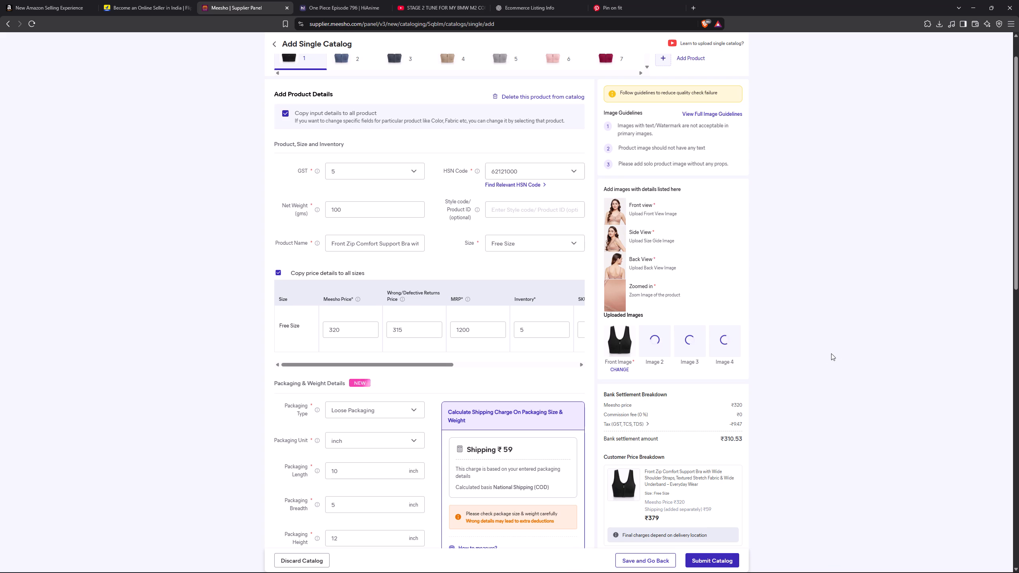
Remove the duplicate black side-view image from Product 1's uploaded images.
left_click(347, 60)
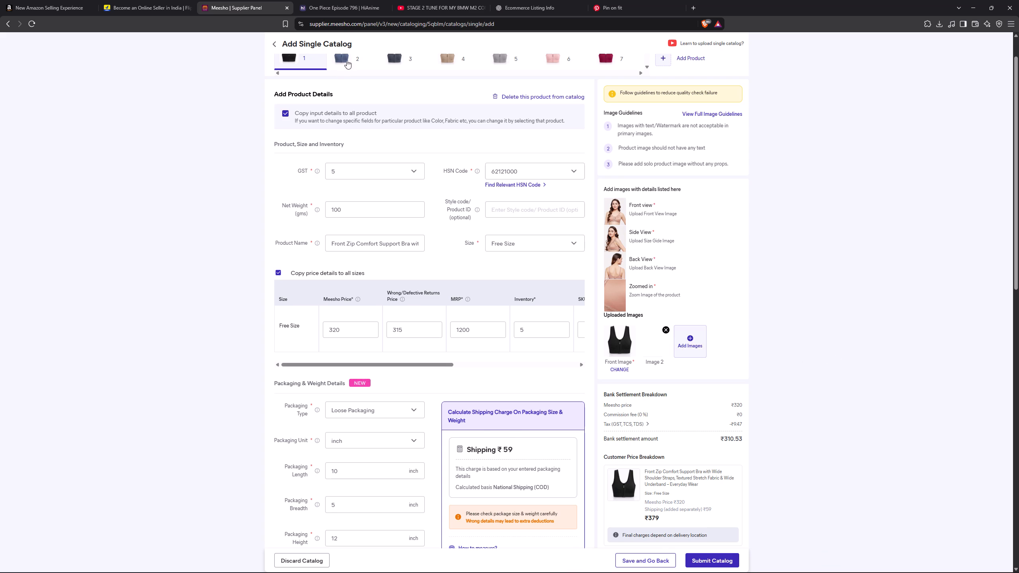
left_click(295, 64)
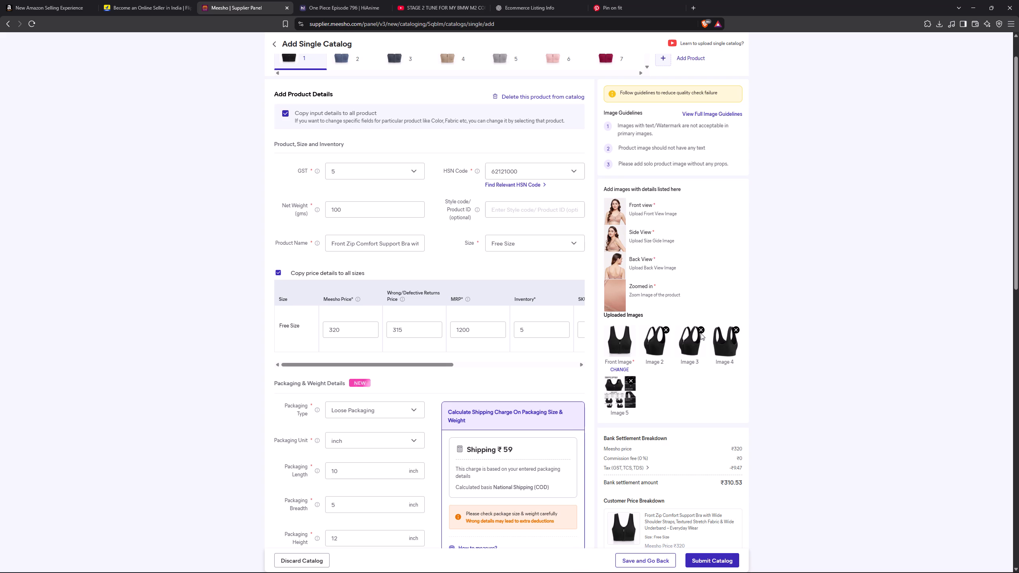
left_click(666, 328)
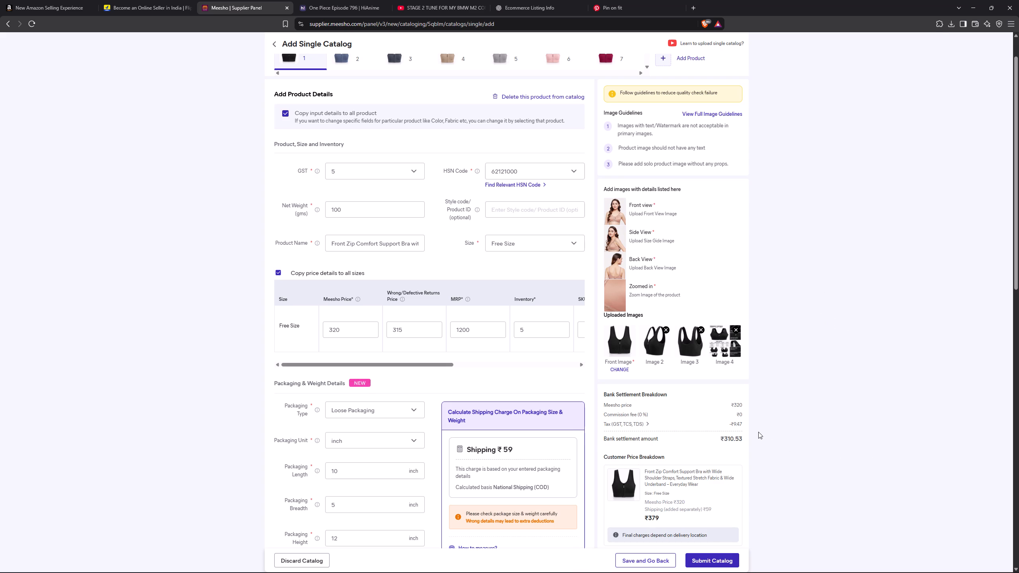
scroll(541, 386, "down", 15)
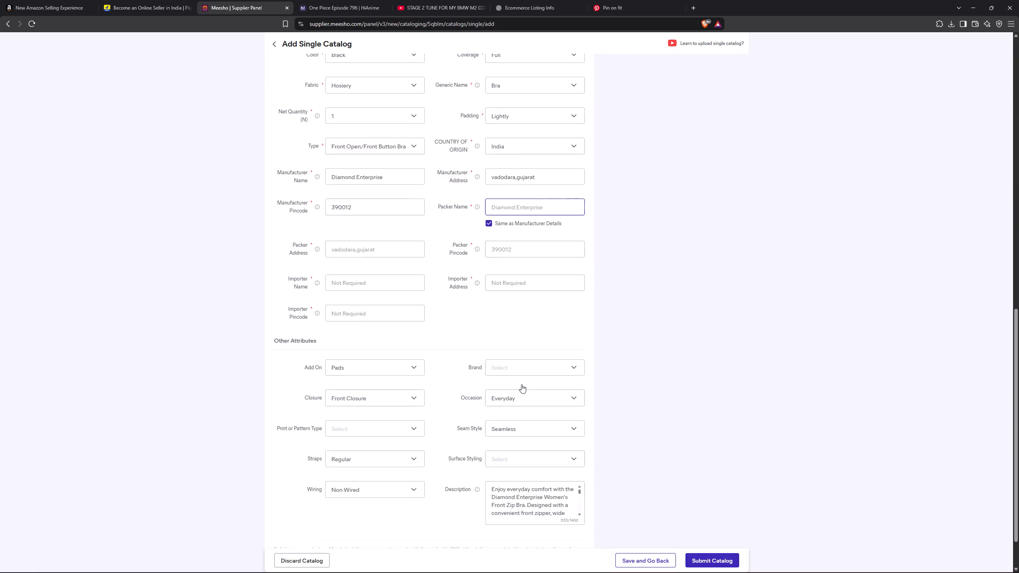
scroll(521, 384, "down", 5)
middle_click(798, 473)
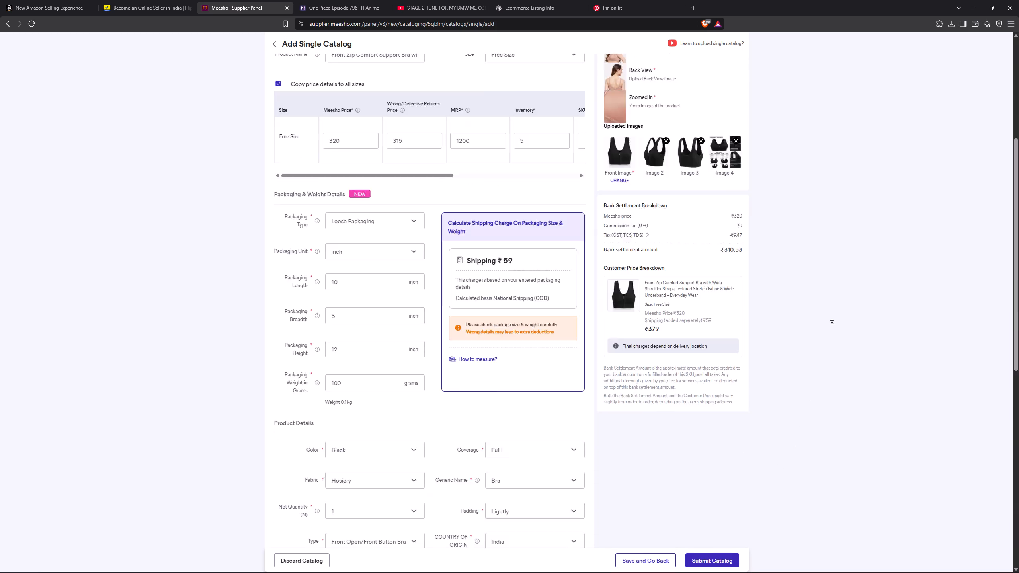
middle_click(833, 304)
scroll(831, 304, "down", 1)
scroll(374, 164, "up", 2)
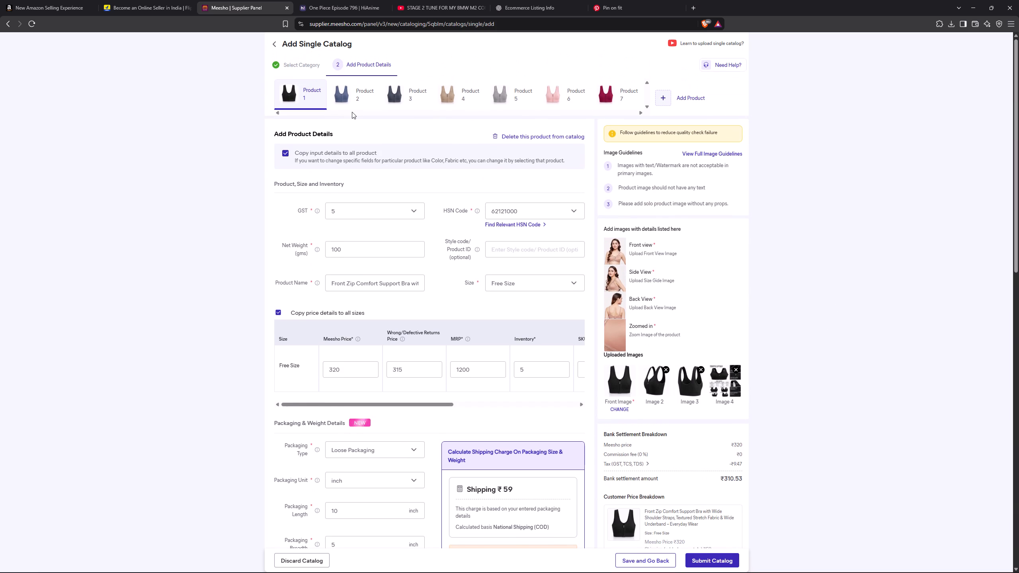
Delete the two black bra images from Product 2, keeping only its blue front image.
left_click(355, 97)
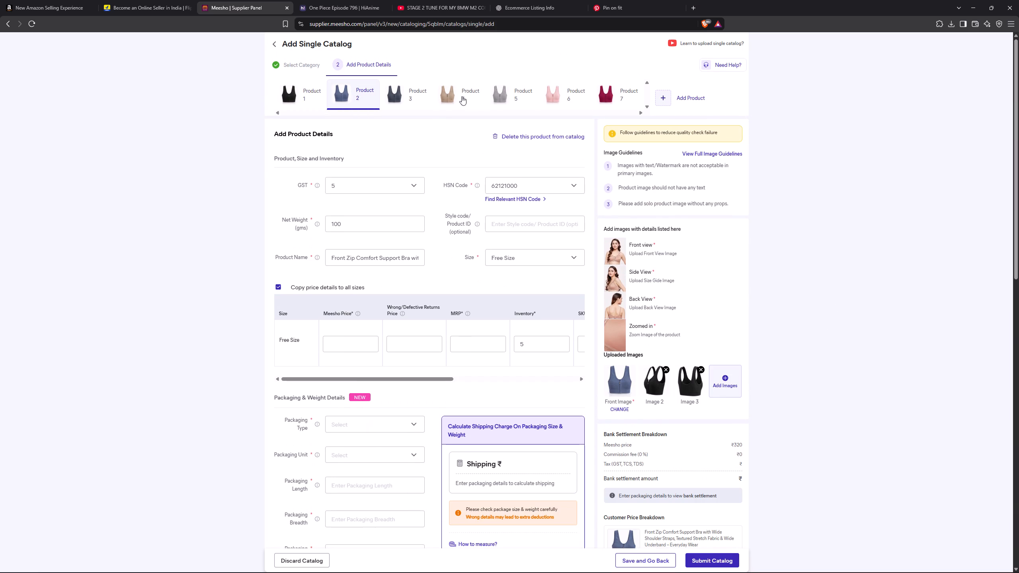
left_click(667, 370)
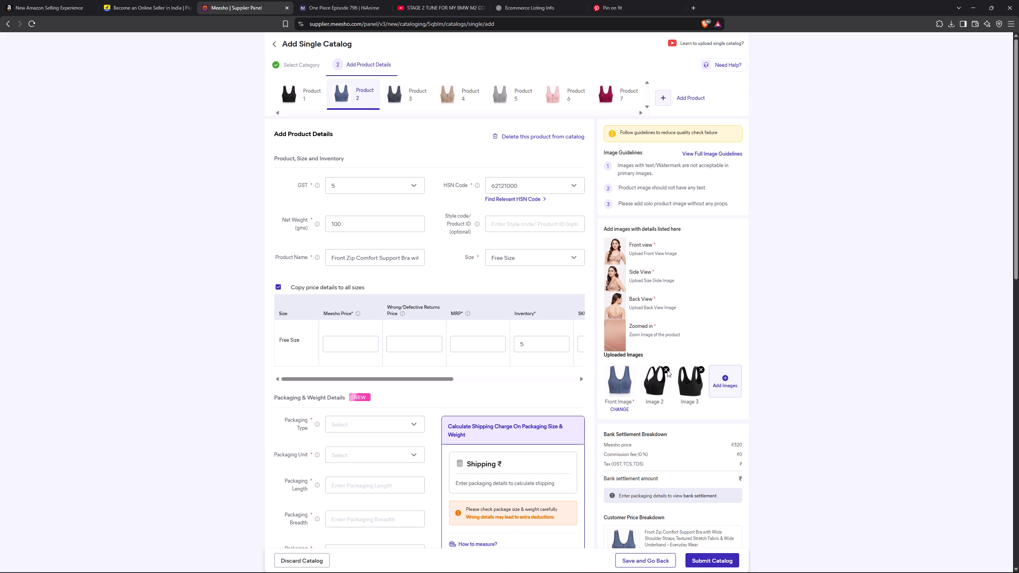
left_click(667, 370)
left_click(310, 108)
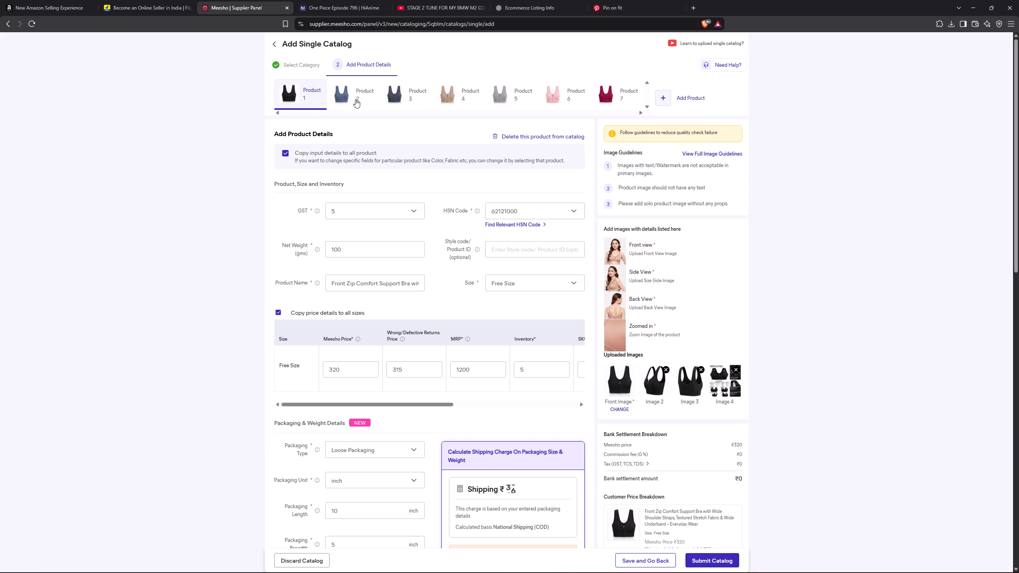
left_click(362, 98)
Upload the "blue side", "blue back" and "blue info" images together for Product 2.
left_click(660, 387)
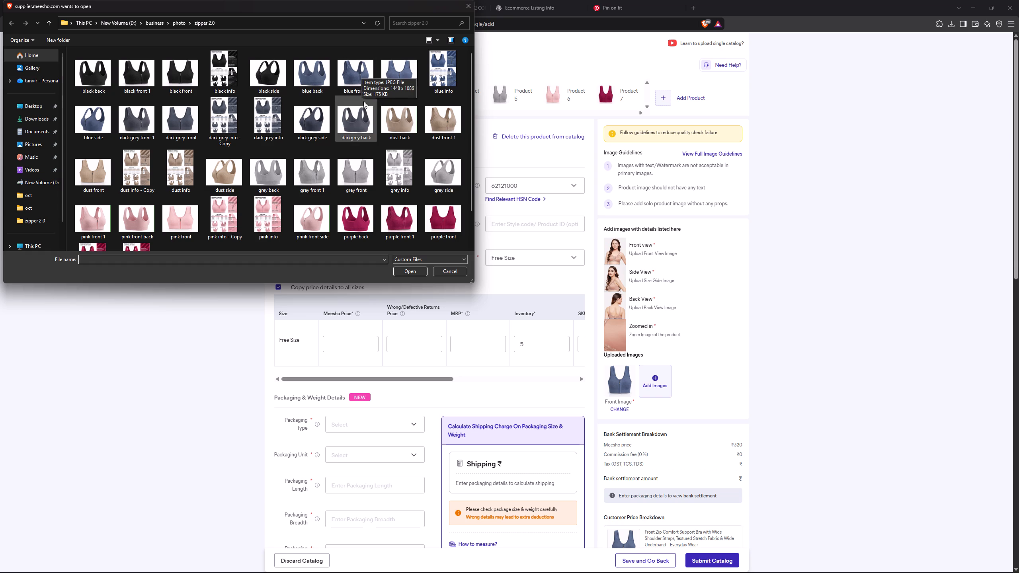
left_click(102, 132)
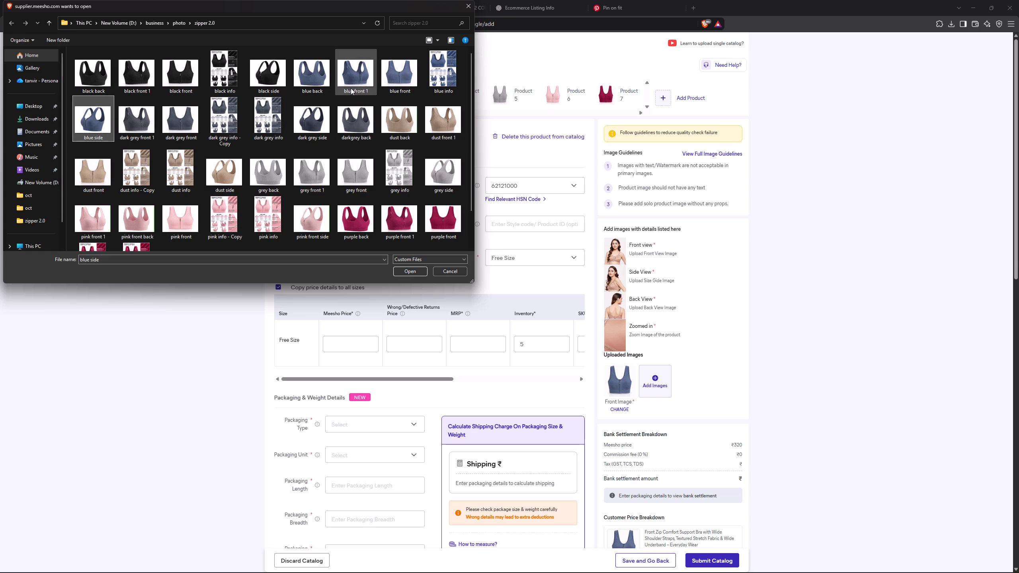
left_click(312, 80, "ctrl")
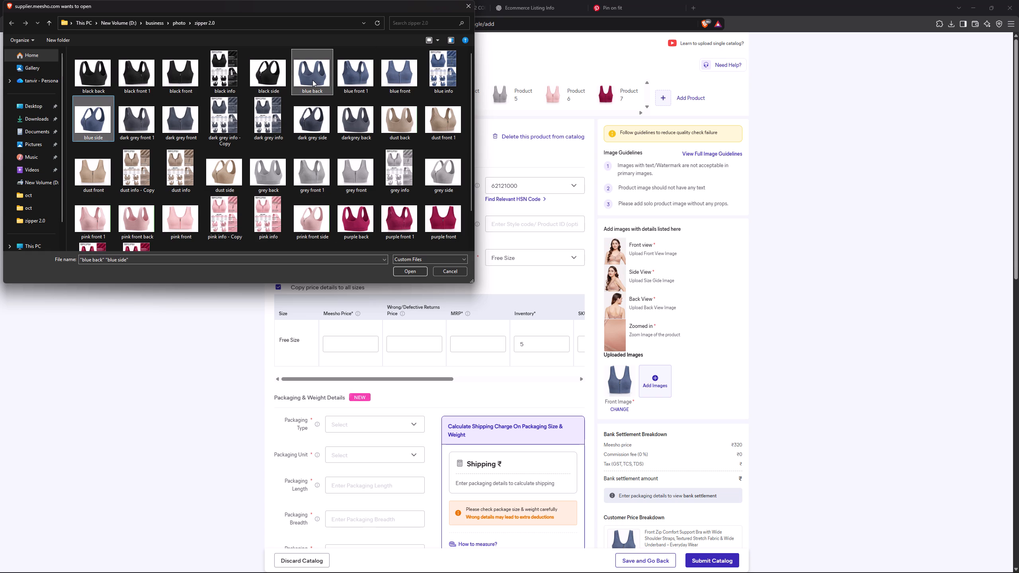
left_click(451, 83, "ctrl")
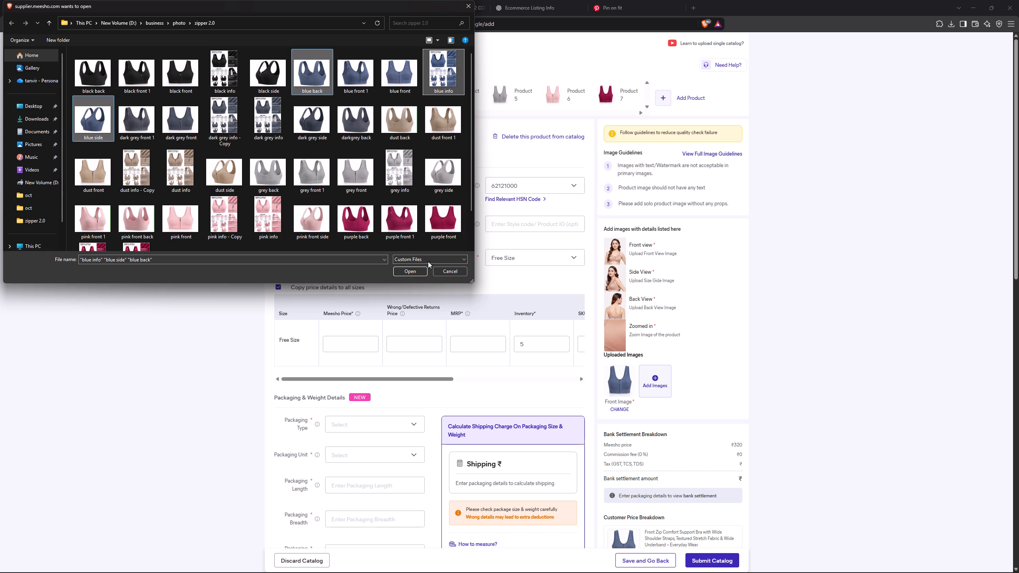
left_click(416, 271)
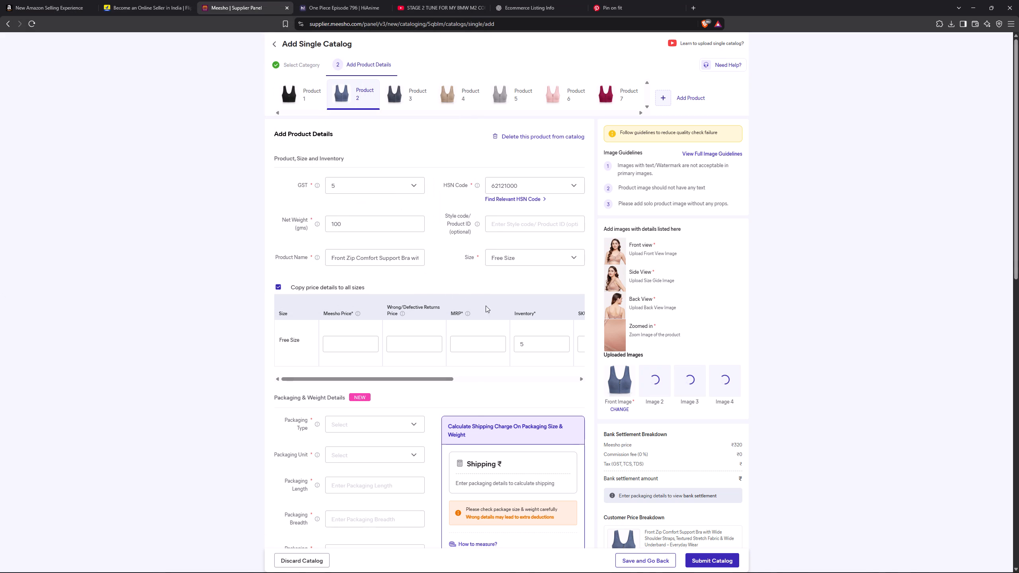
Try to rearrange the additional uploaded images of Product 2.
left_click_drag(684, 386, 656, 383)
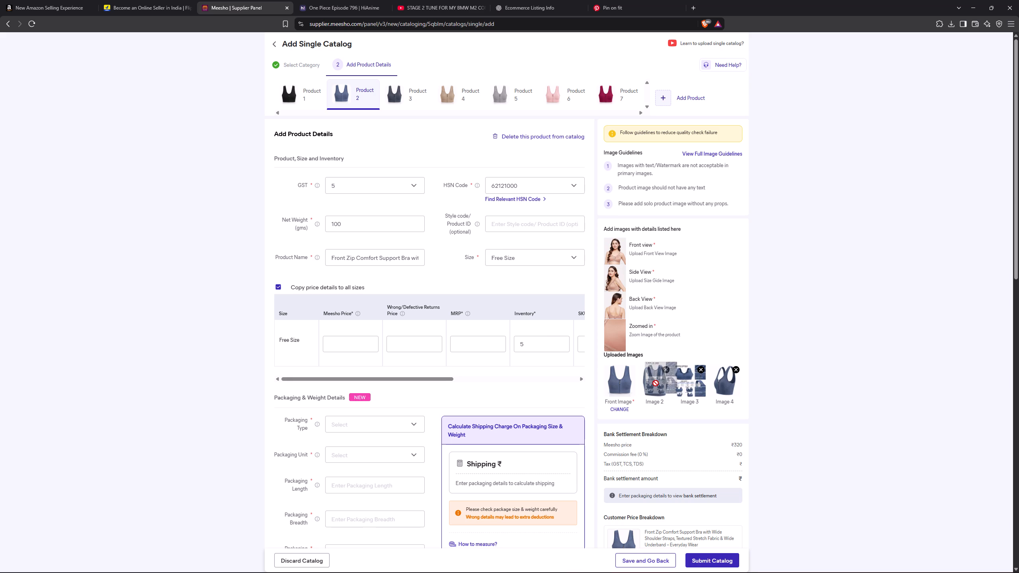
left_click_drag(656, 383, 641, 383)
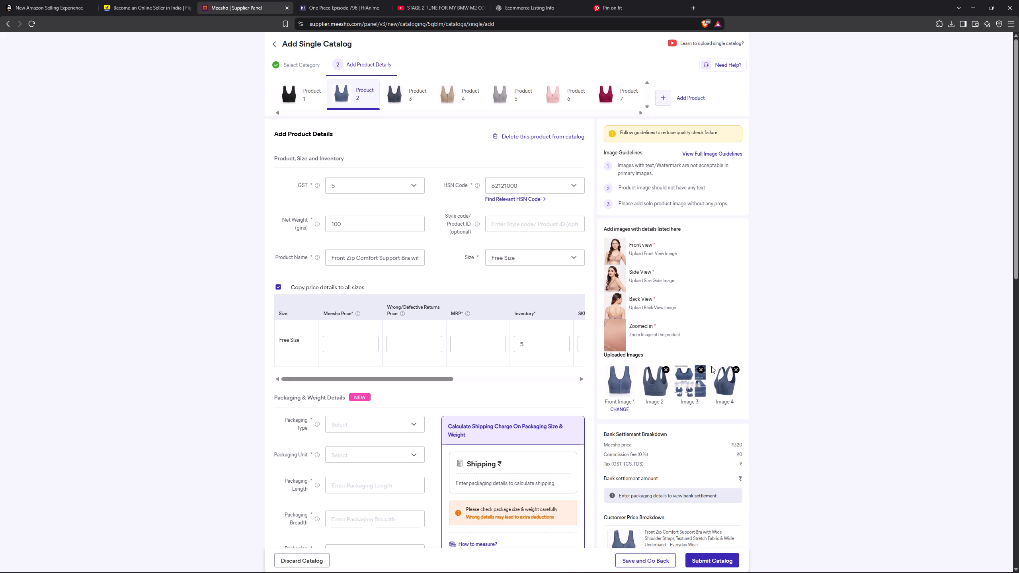
Delete the blue info and blue back images from Product 2, keeping its front and side images.
left_click(703, 369)
left_click(667, 368)
Upload "blue back" and then "blue info" as the third and fourth images of Product 2.
left_click(700, 376)
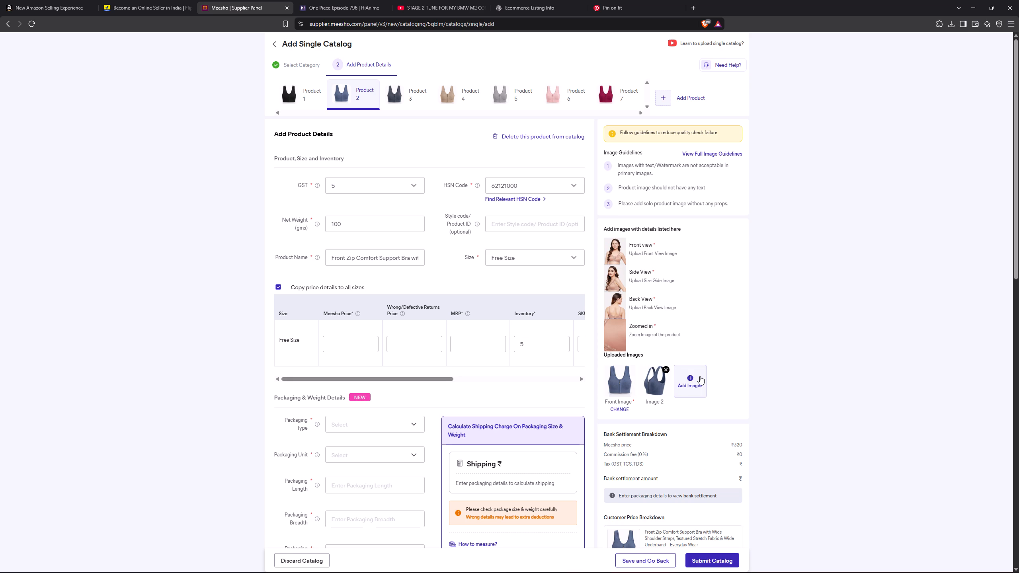
left_click(316, 84)
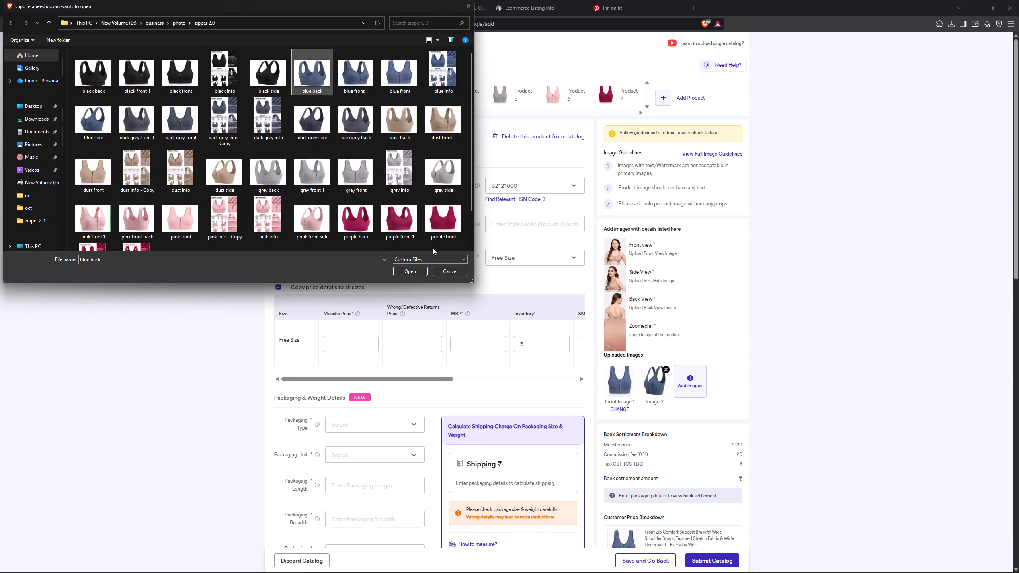
left_click(422, 270)
left_click(735, 386)
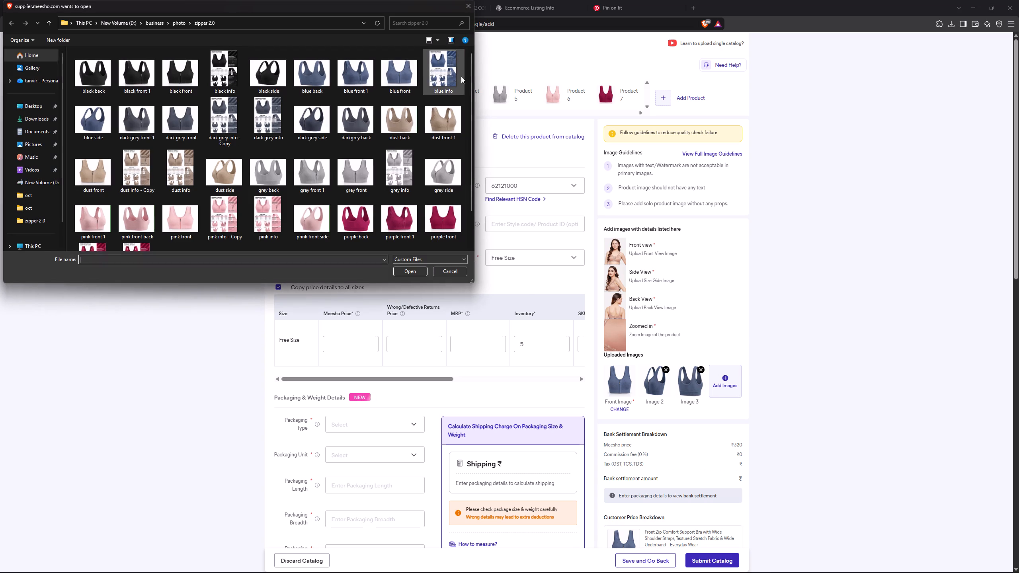
left_click(444, 73)
left_click(411, 273)
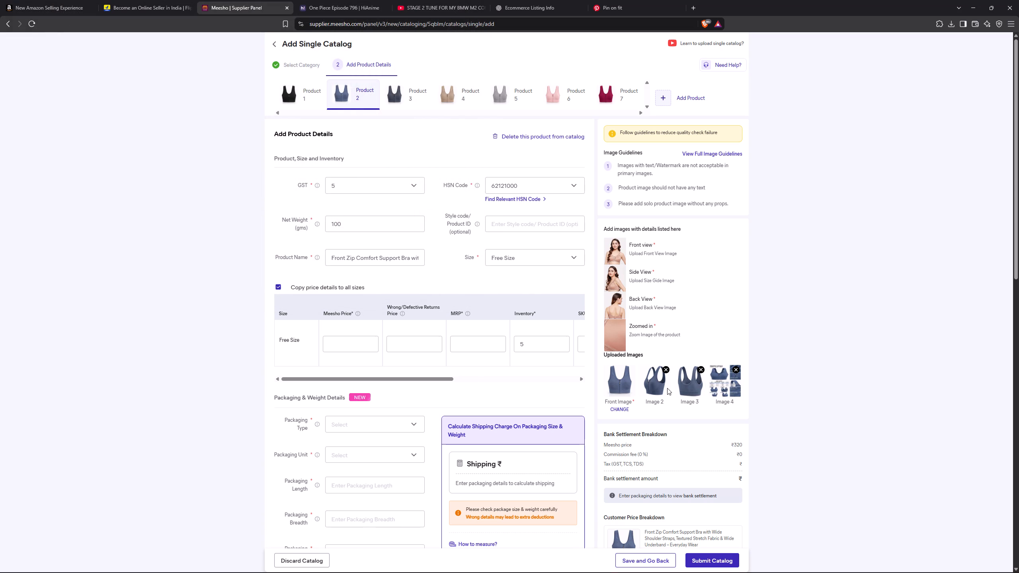
scroll(722, 400, "down", 2)
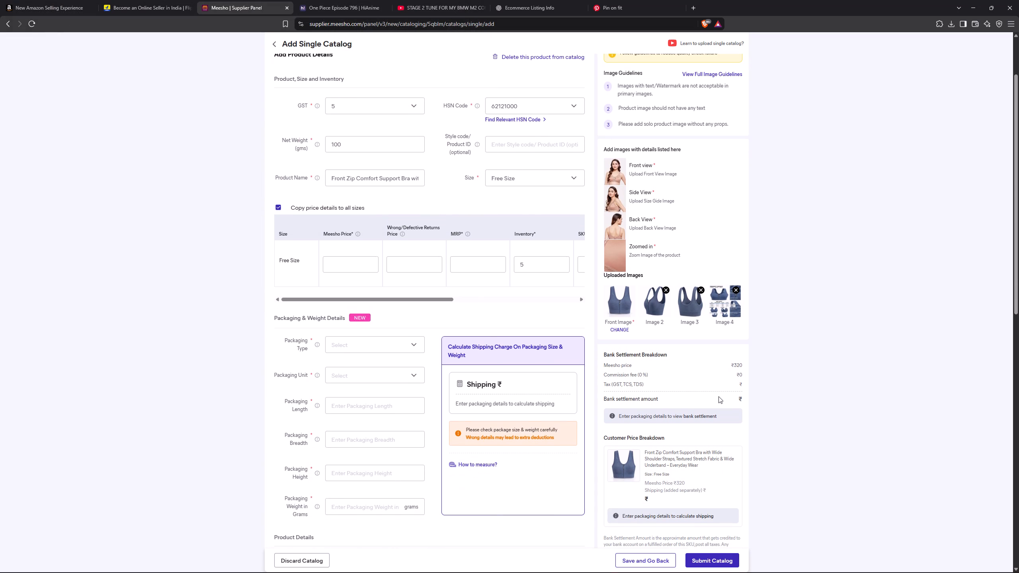
scroll(711, 388, "up", 6)
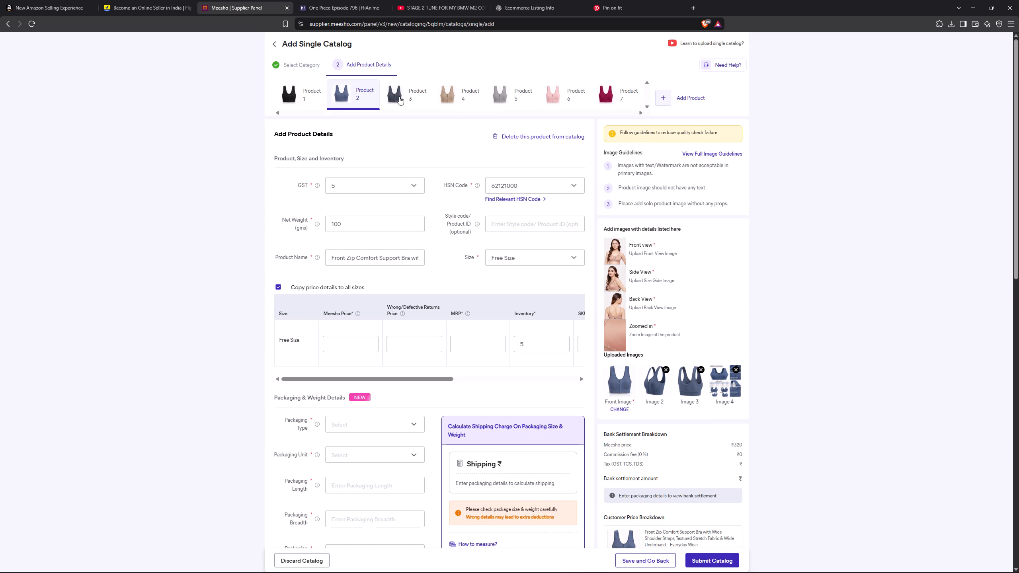
Add "dark grey side", "darkgrey back" and "dark grey info" to Product 3 one by one, in that order.
left_click(399, 96)
left_click(668, 389)
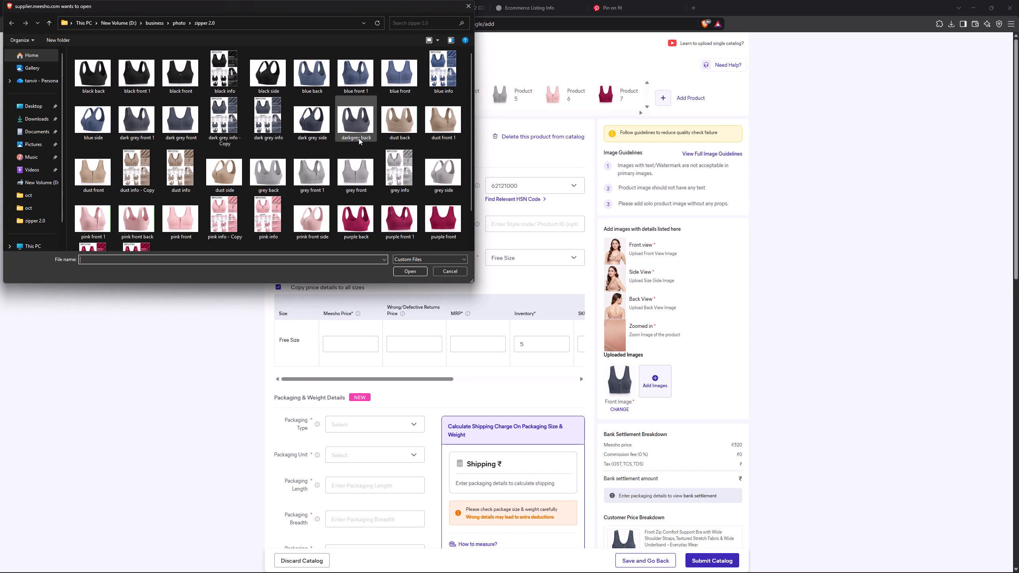
left_click(317, 126)
left_click(406, 269)
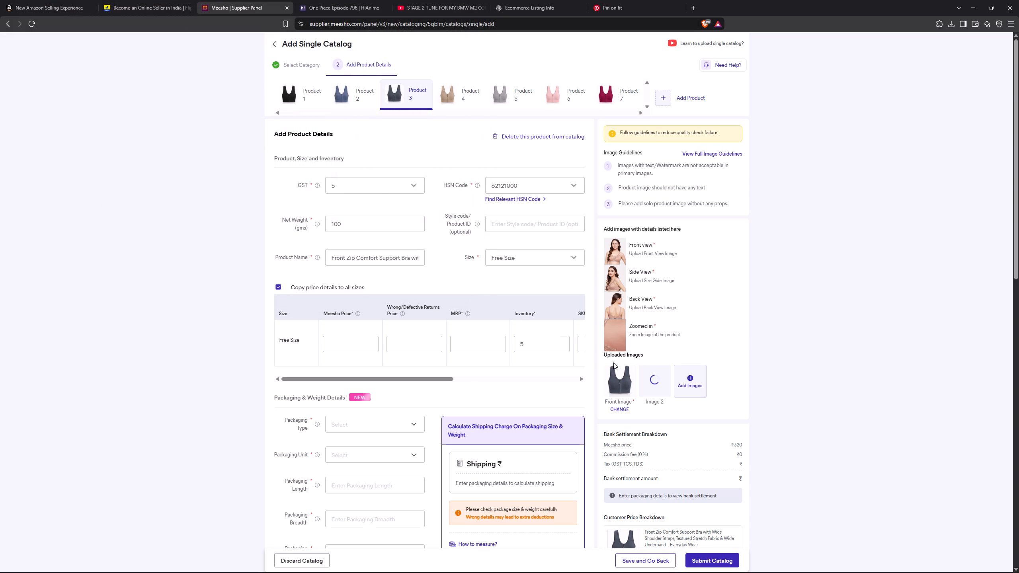
left_click(696, 388)
left_click(353, 125)
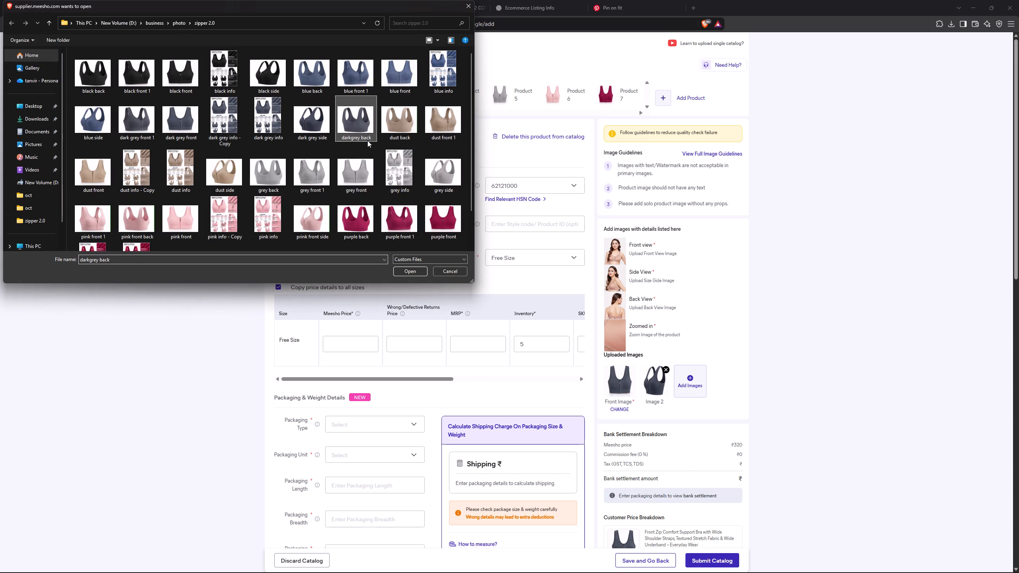
left_click(407, 274)
left_click(723, 374)
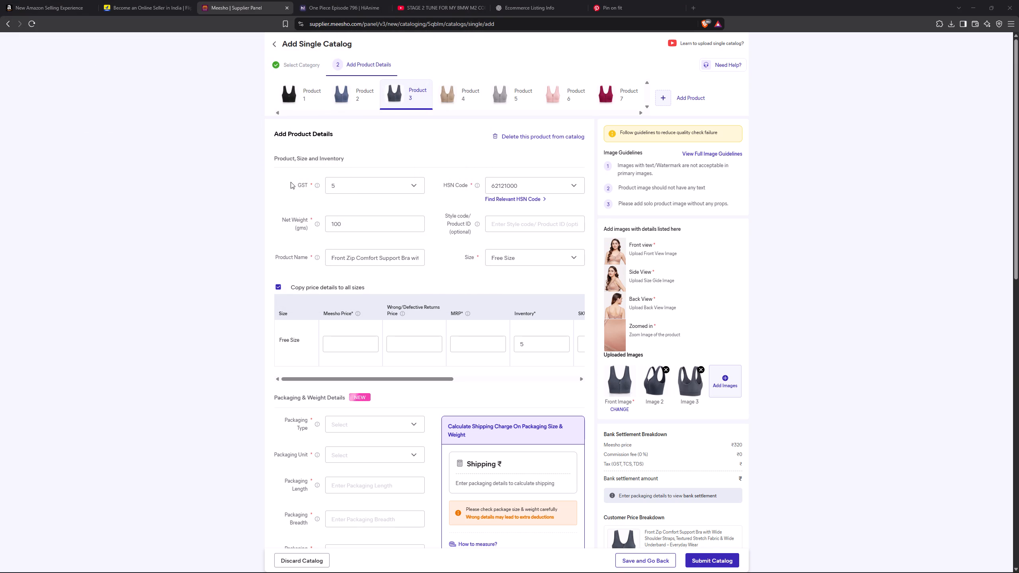
left_click(257, 119)
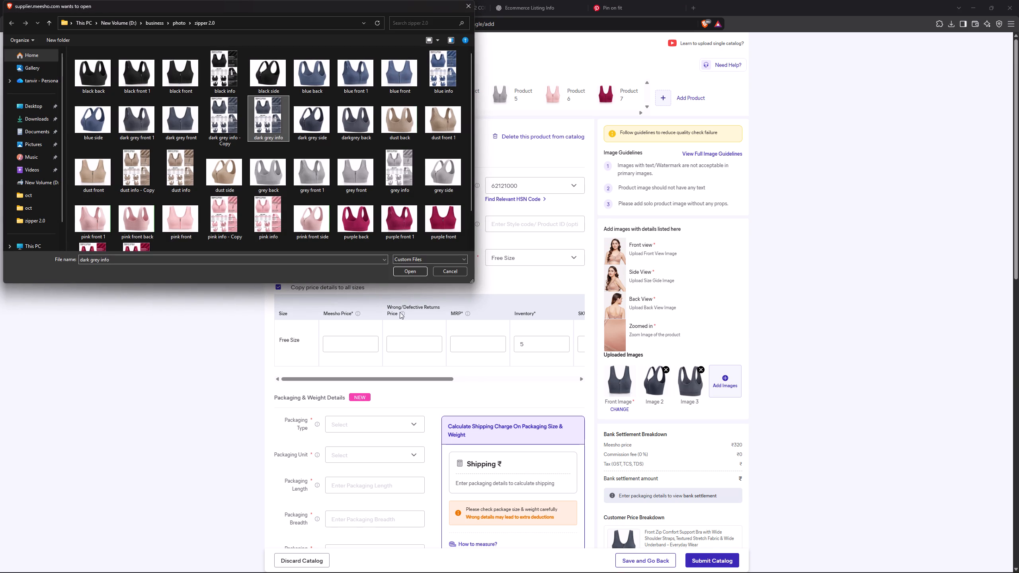
left_click(414, 272)
scroll(352, 280, "down", 3)
scroll(355, 271, "up", 3)
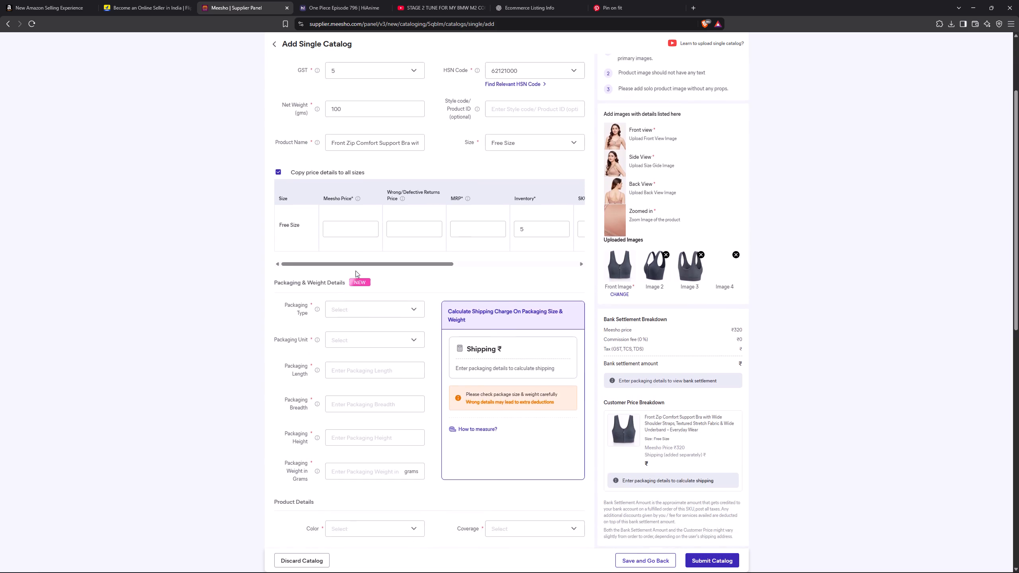
scroll(355, 271, "up", 2)
Add "dust side", "dust back" and "dust info" to Product 4 one by one, in that order.
left_click(455, 87)
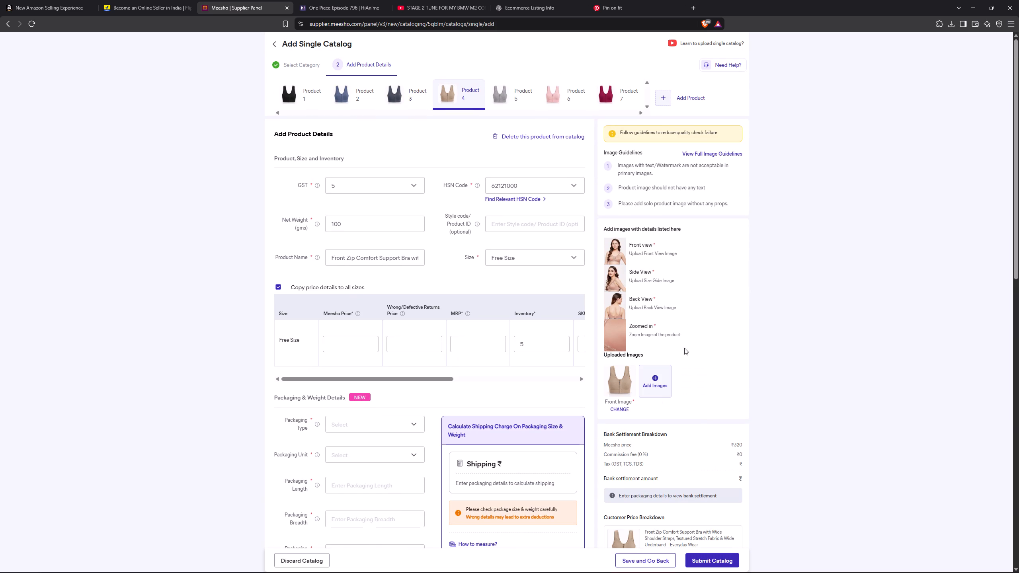
left_click(655, 388)
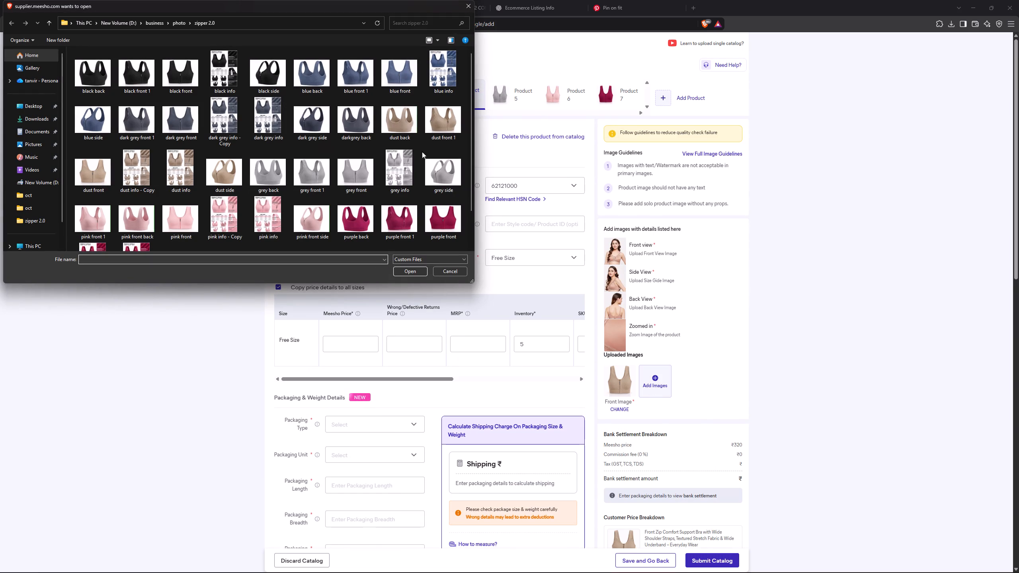
left_click(219, 184)
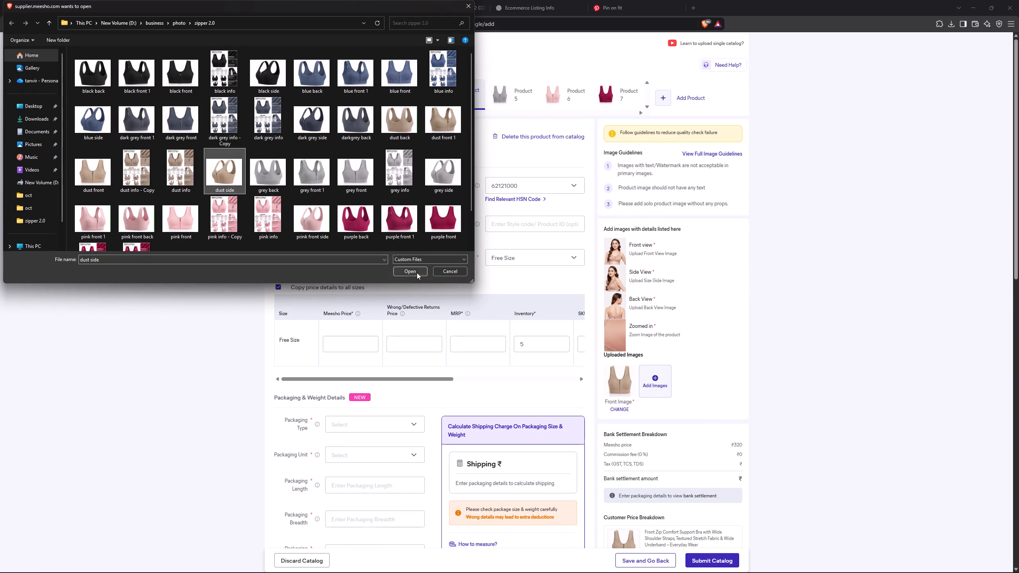
left_click(417, 273)
left_click(696, 384)
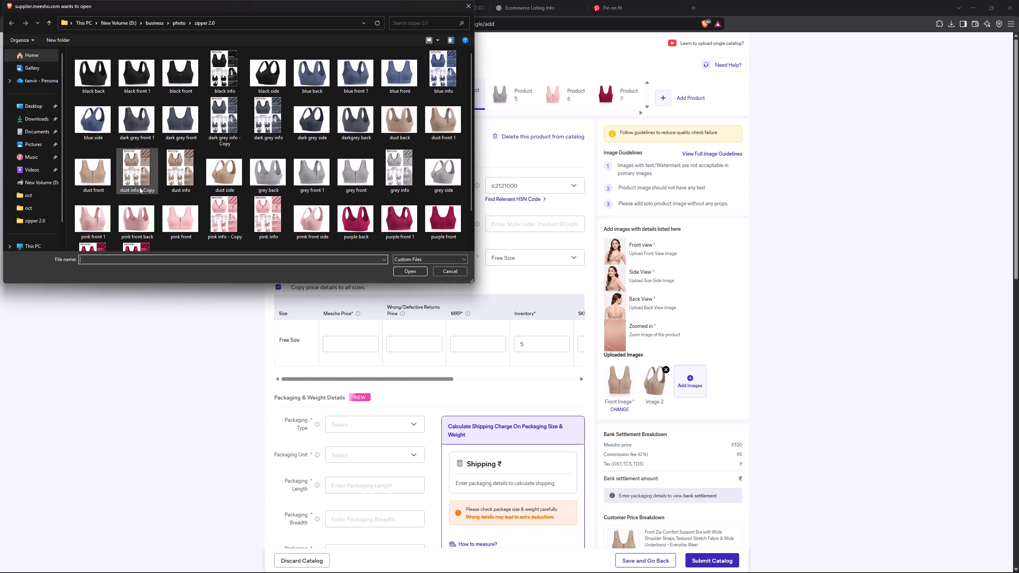
left_click(414, 137)
left_click(411, 131)
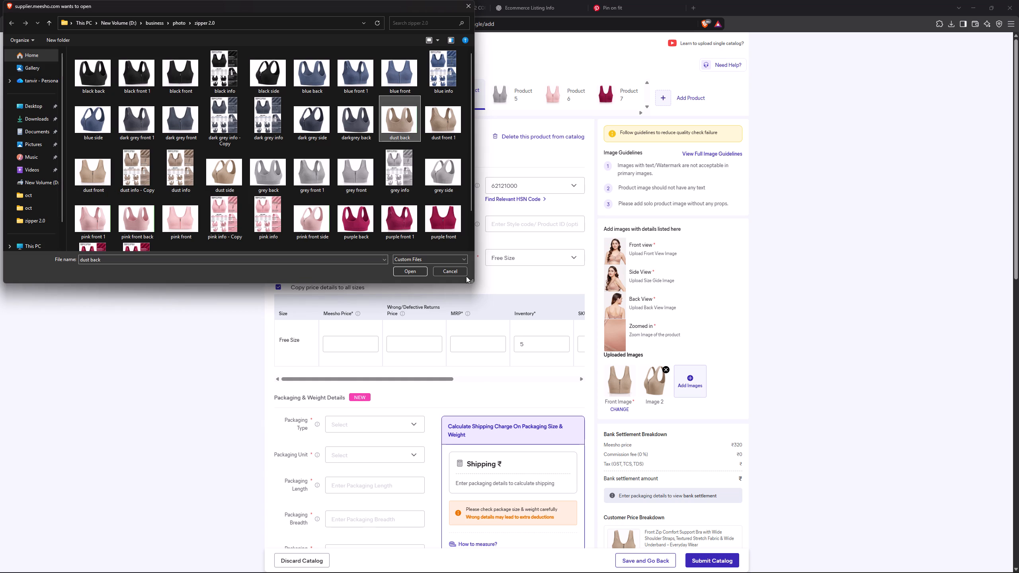
left_click(409, 271)
left_click(714, 387)
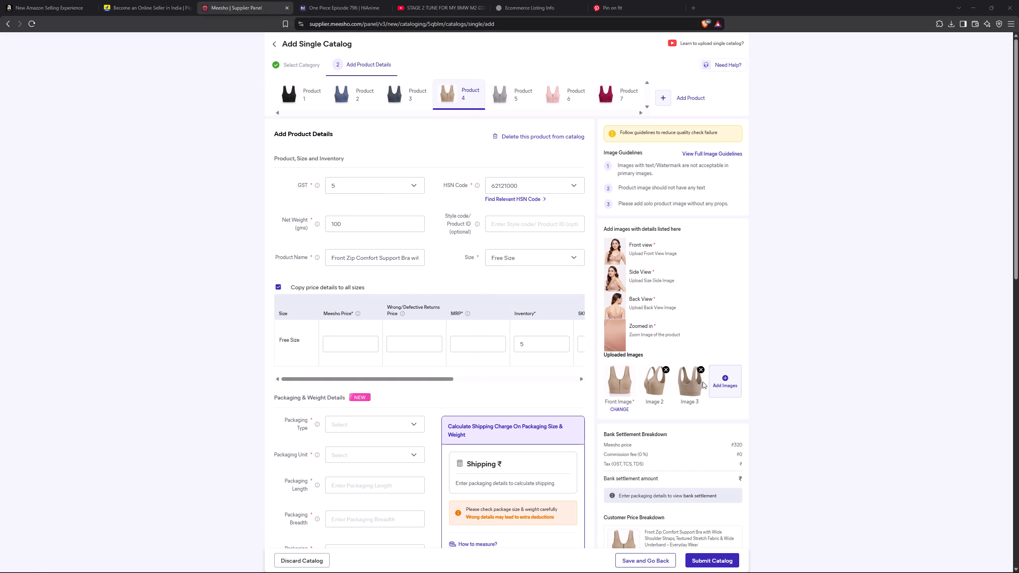
left_click(137, 169)
left_click(185, 181)
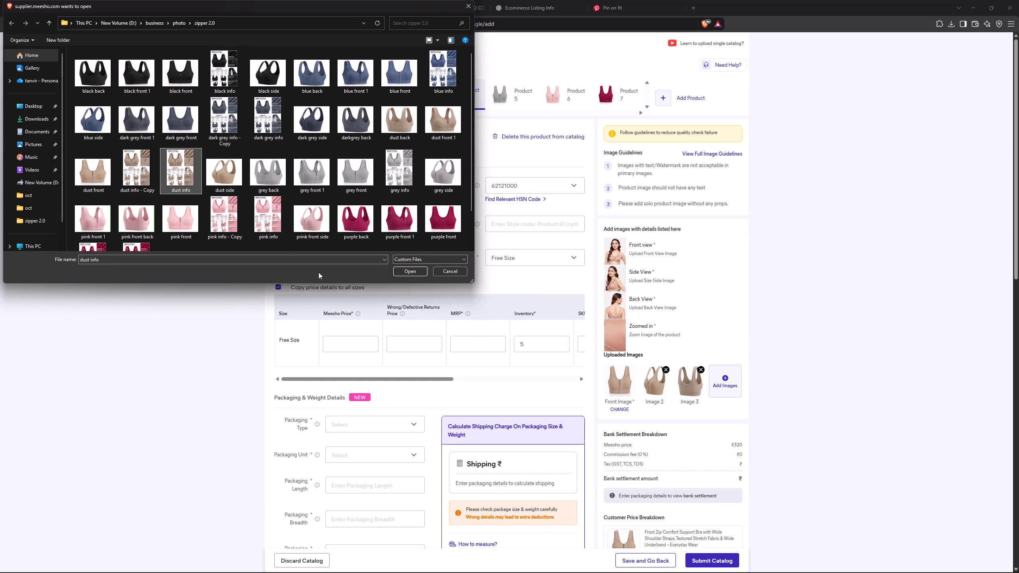
left_click(416, 274)
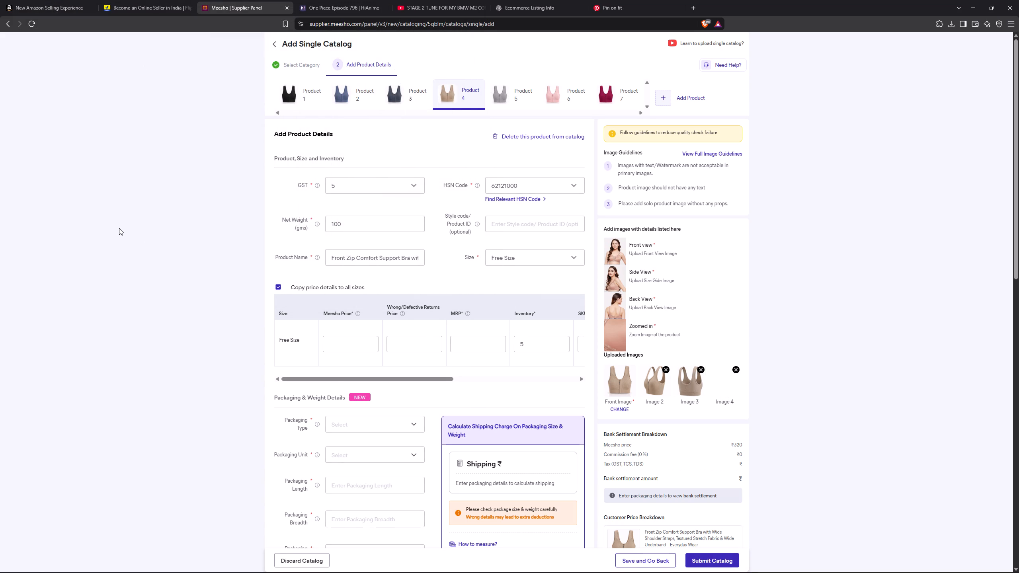
Add "grey side", "grey back" and "grey info" to Product 5 one by one, in that order.
left_click(527, 97)
left_click(658, 371)
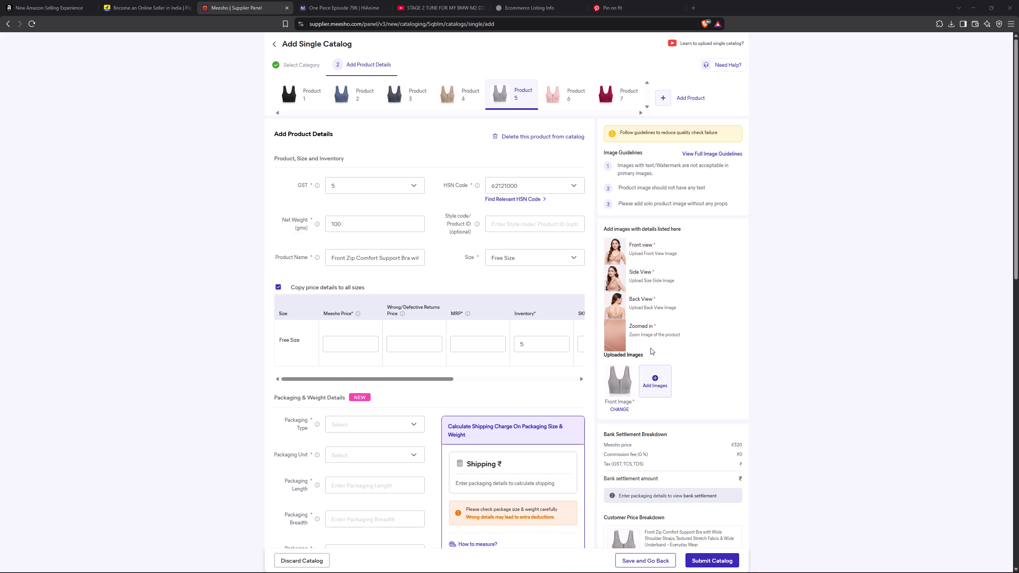
left_click(465, 173)
left_click(448, 175)
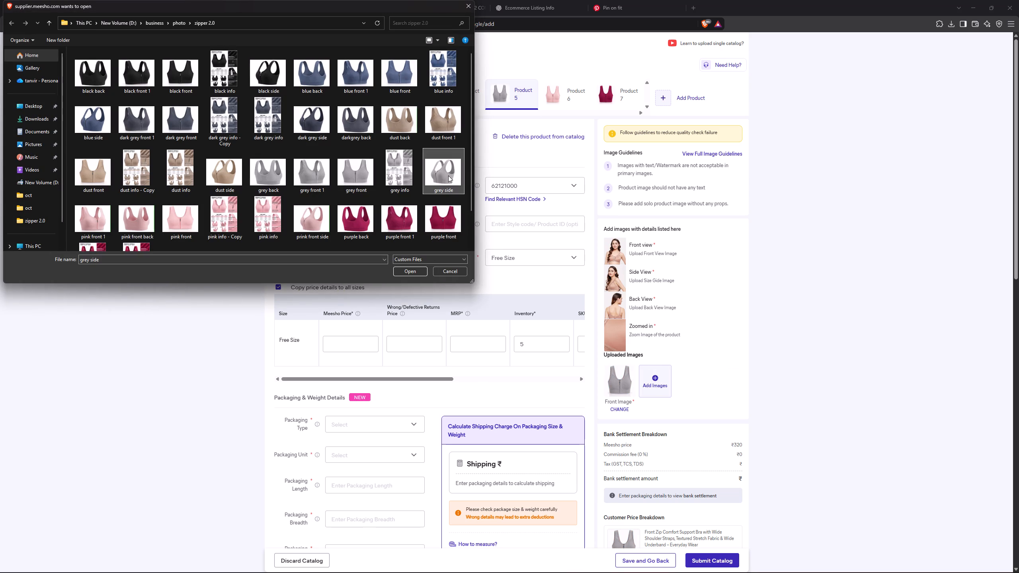
left_click(418, 273)
left_click(697, 382)
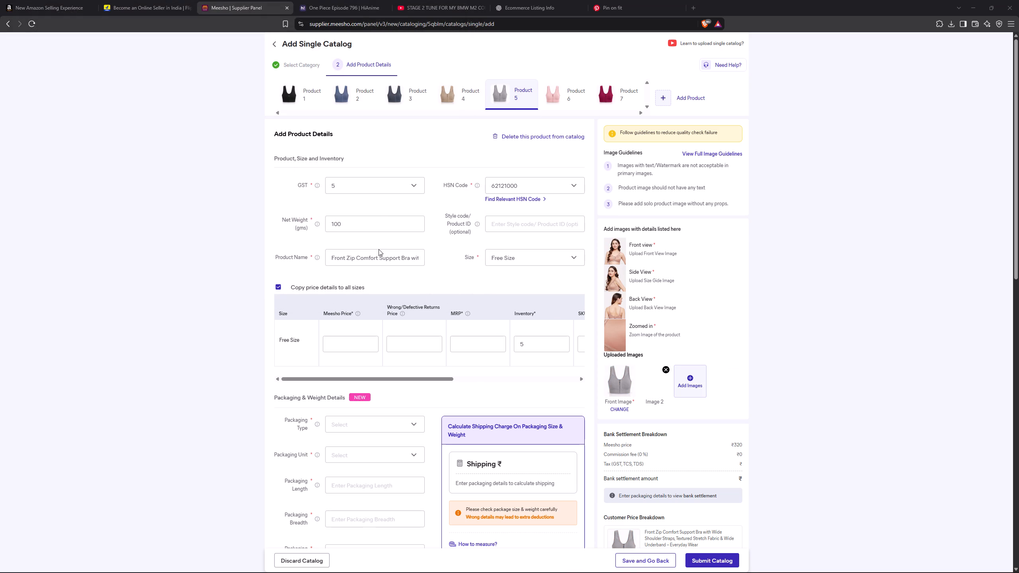
left_click(280, 177)
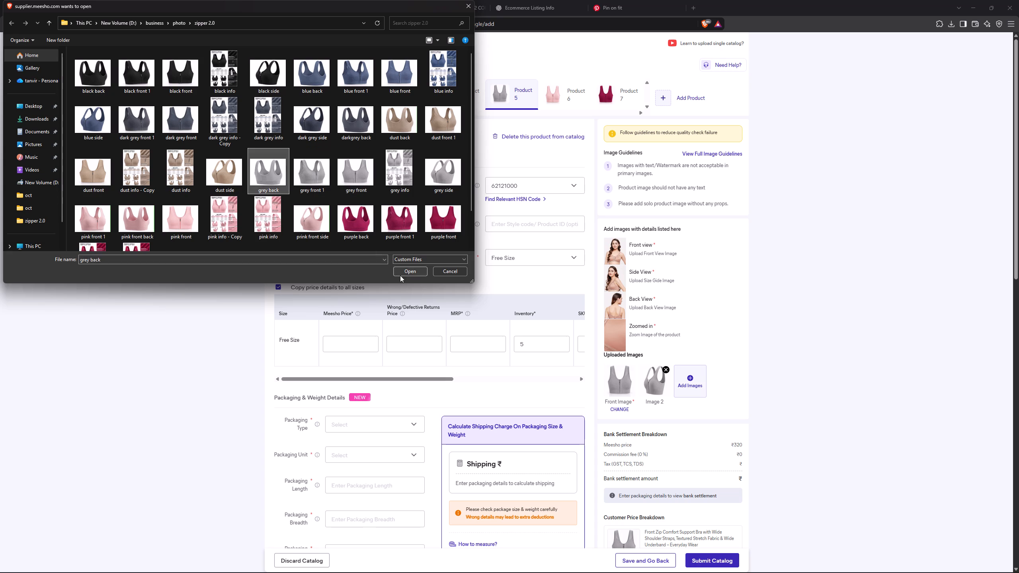
left_click(404, 269)
left_click(727, 382)
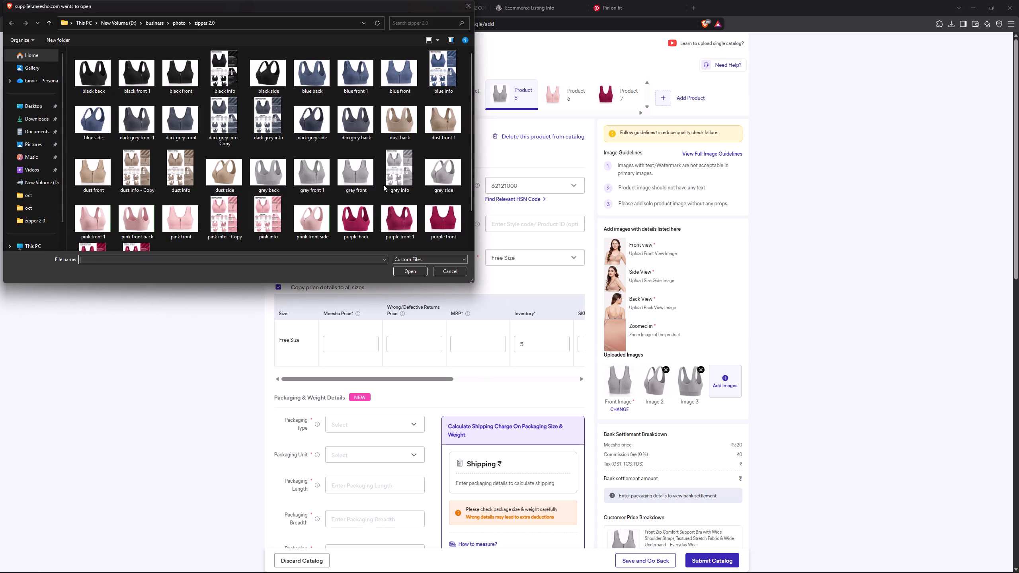
left_click(397, 180)
left_click(422, 273)
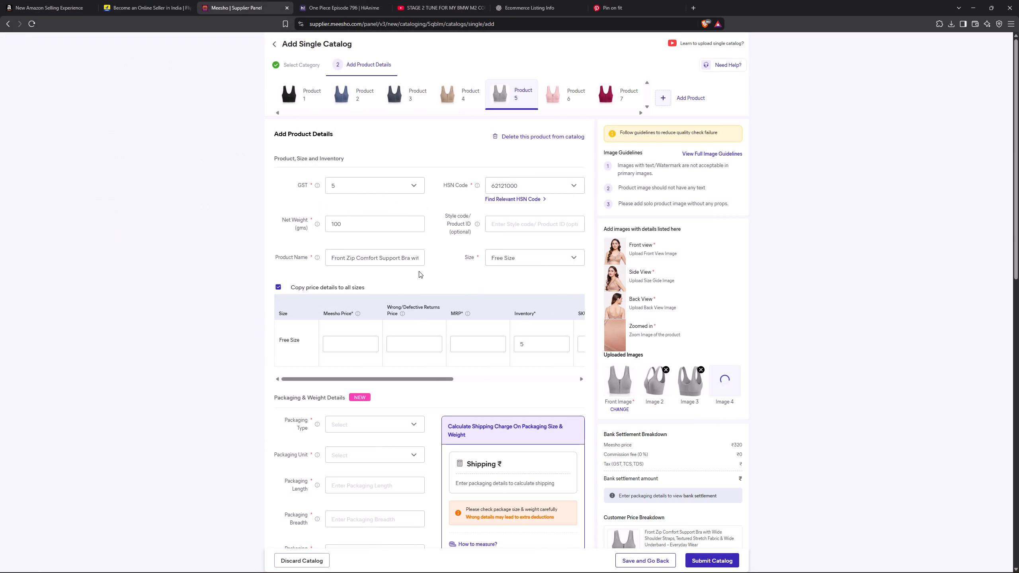
Add the pink side-view image, "pink front back" and "pink info" to Product 6 one by one, in that order.
left_click(560, 88)
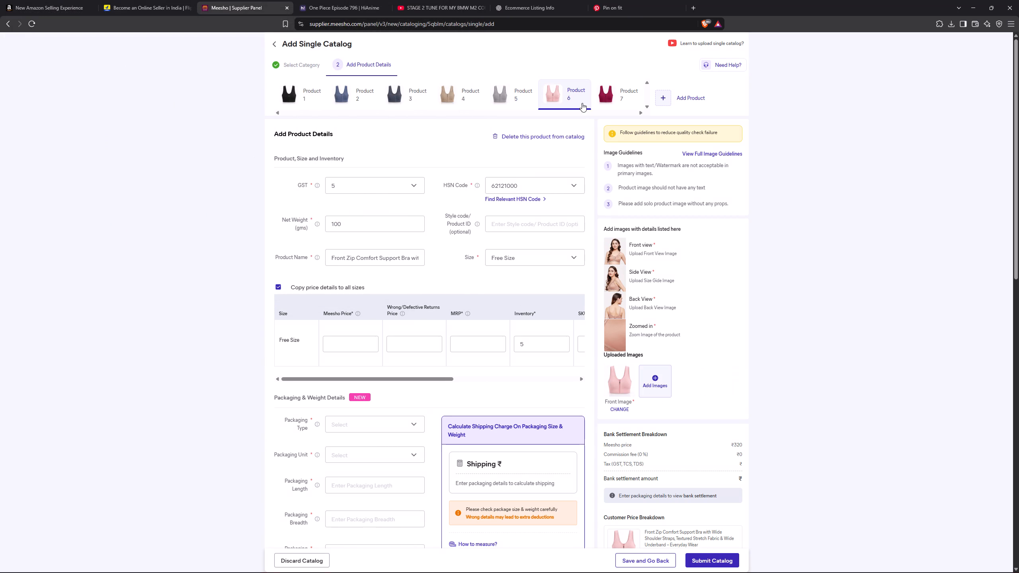
left_click(663, 384)
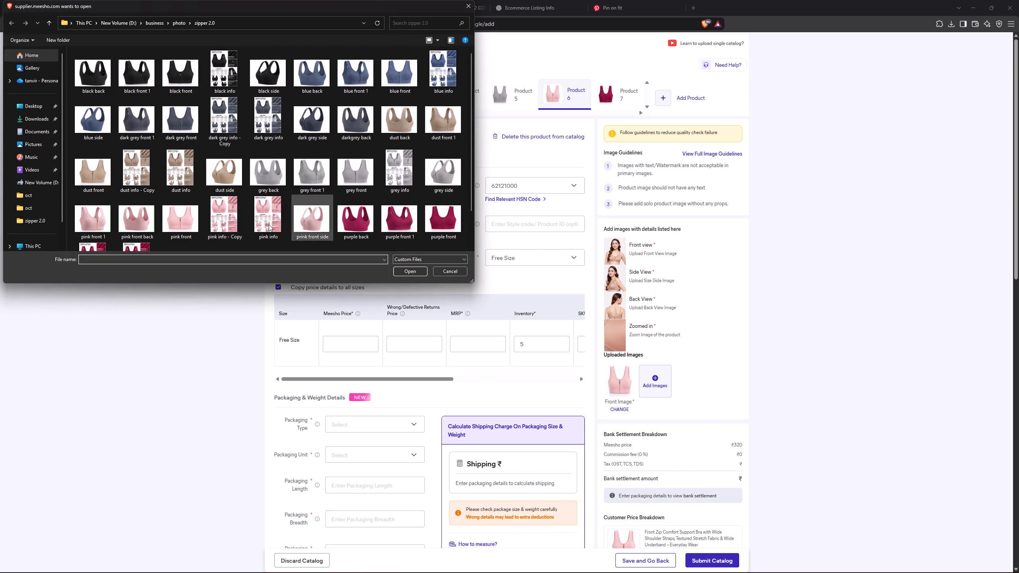
scroll(231, 211, "down", 2)
left_click(316, 185)
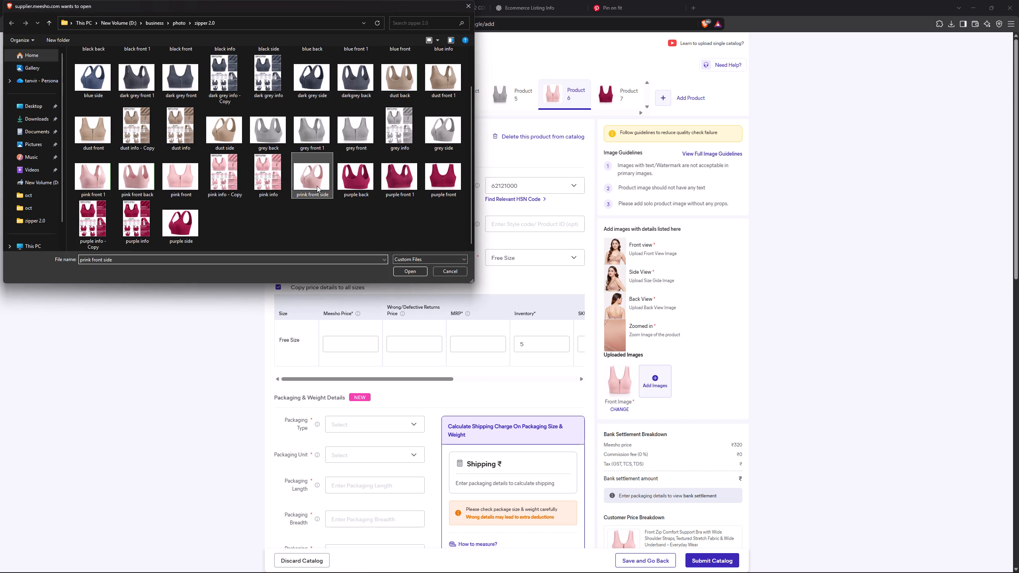
left_click(398, 273)
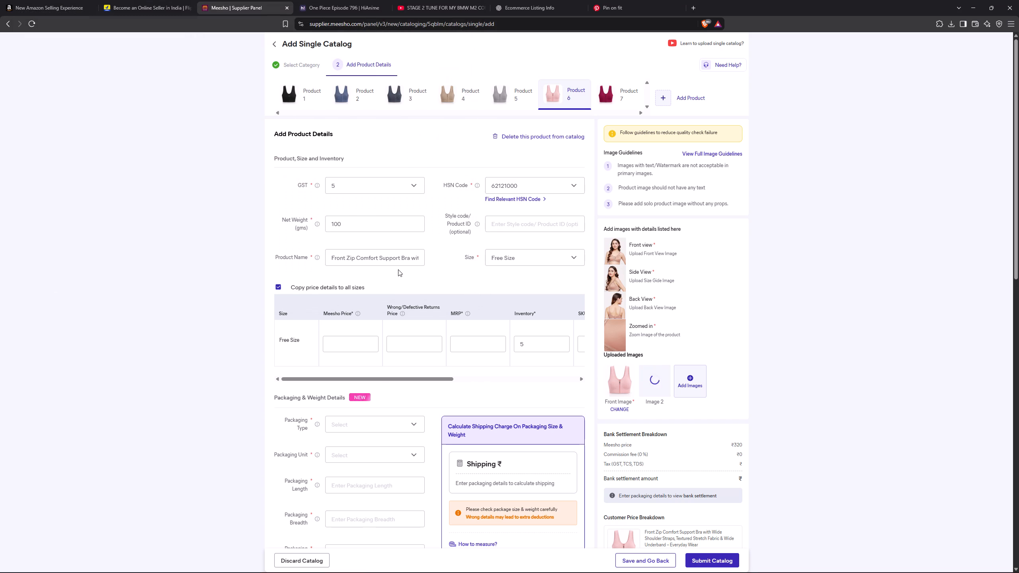
left_click(691, 390)
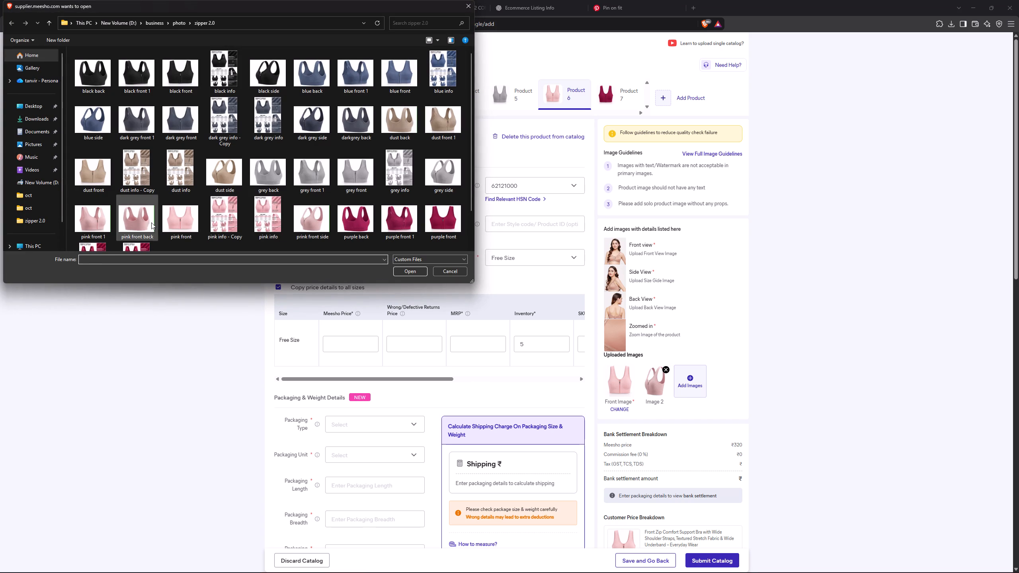
left_click(137, 221)
left_click(408, 266)
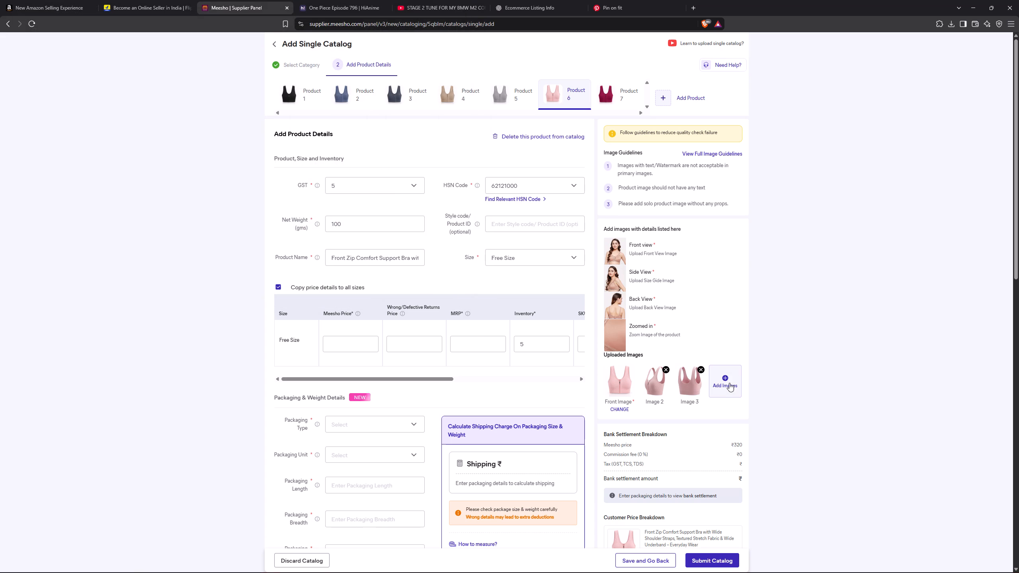
left_click(730, 382)
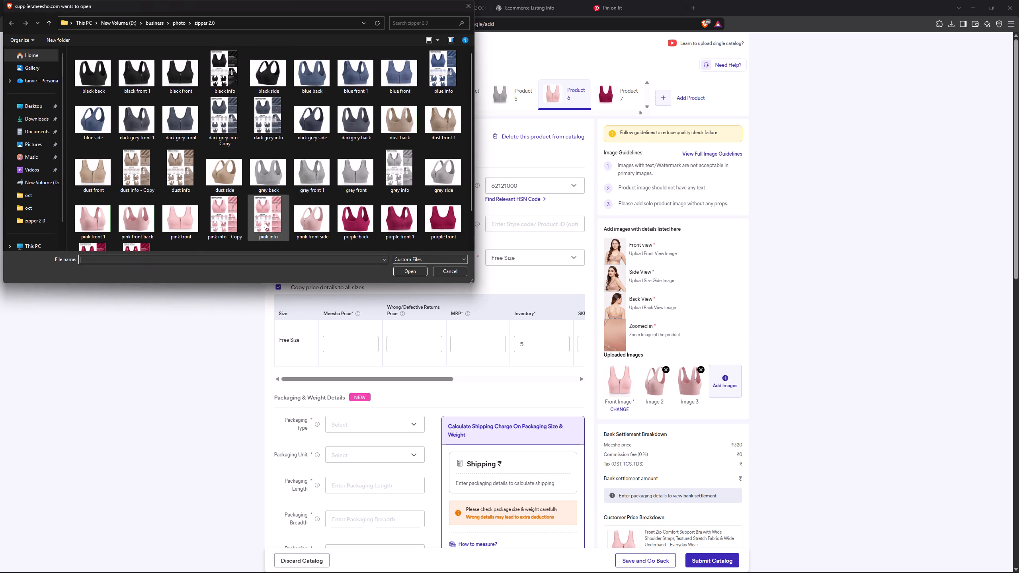
left_click(271, 224)
left_click(412, 272)
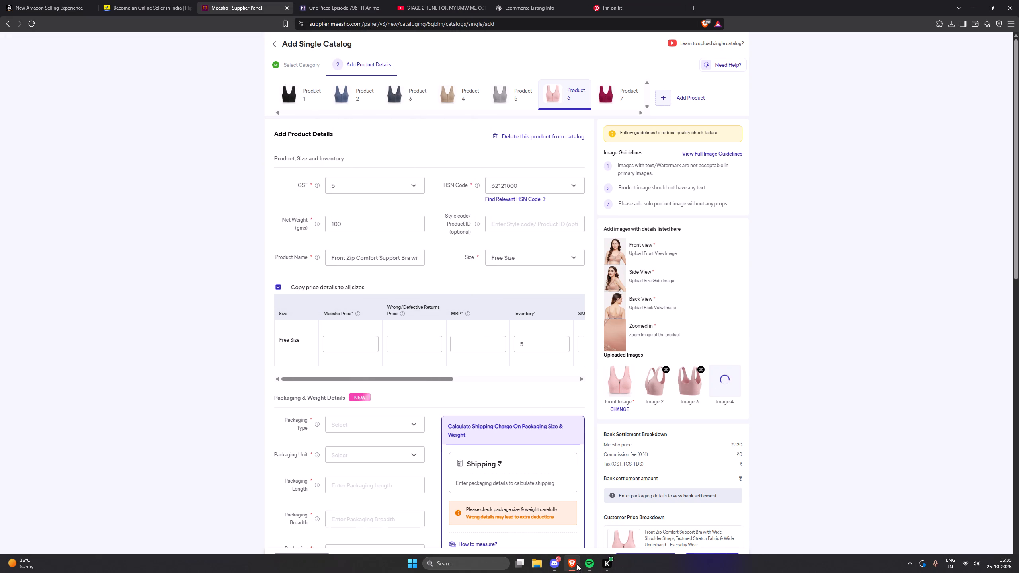
Switch to Spotify, play "Laapata" from the recent searches, raise the volume slightly and return to the catalog form.
left_click(592, 561)
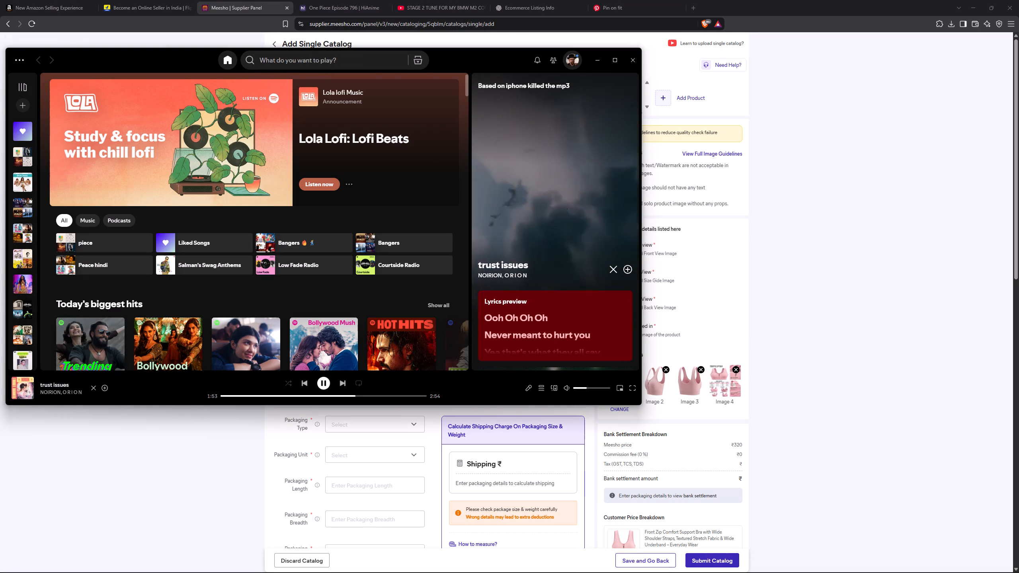
left_click(338, 55)
left_click(262, 126)
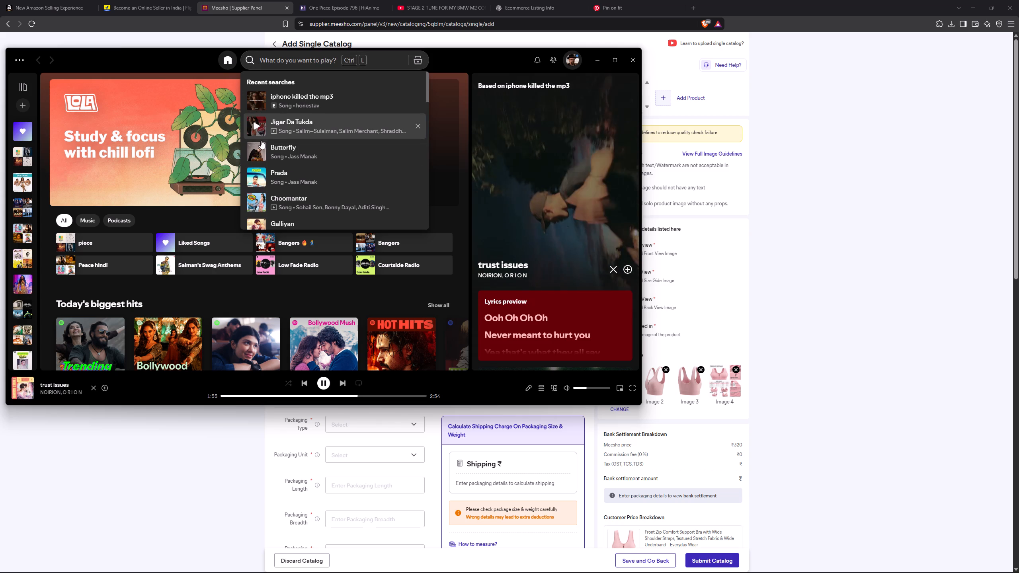
scroll(261, 144, "down", 6)
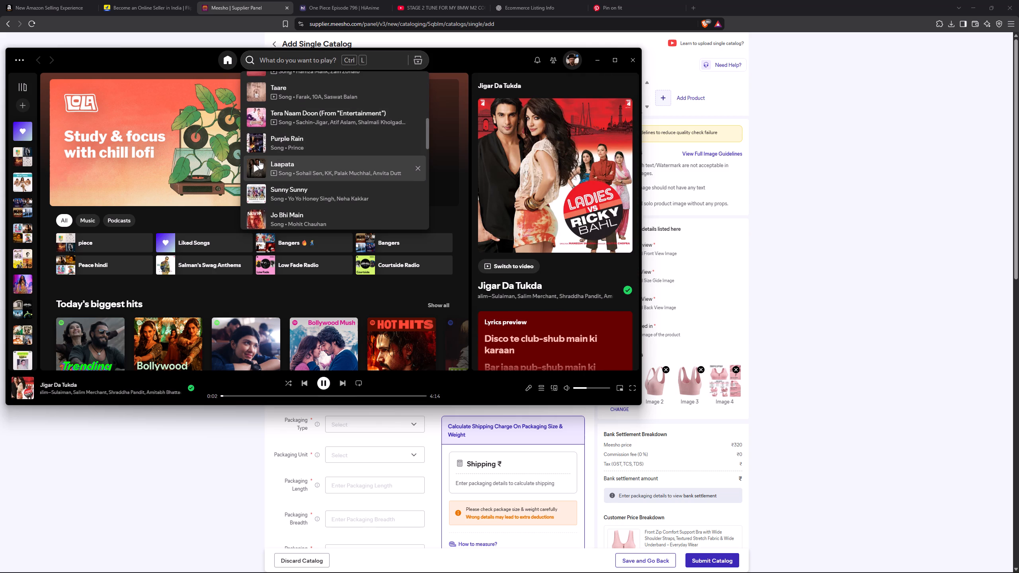
left_click(256, 166)
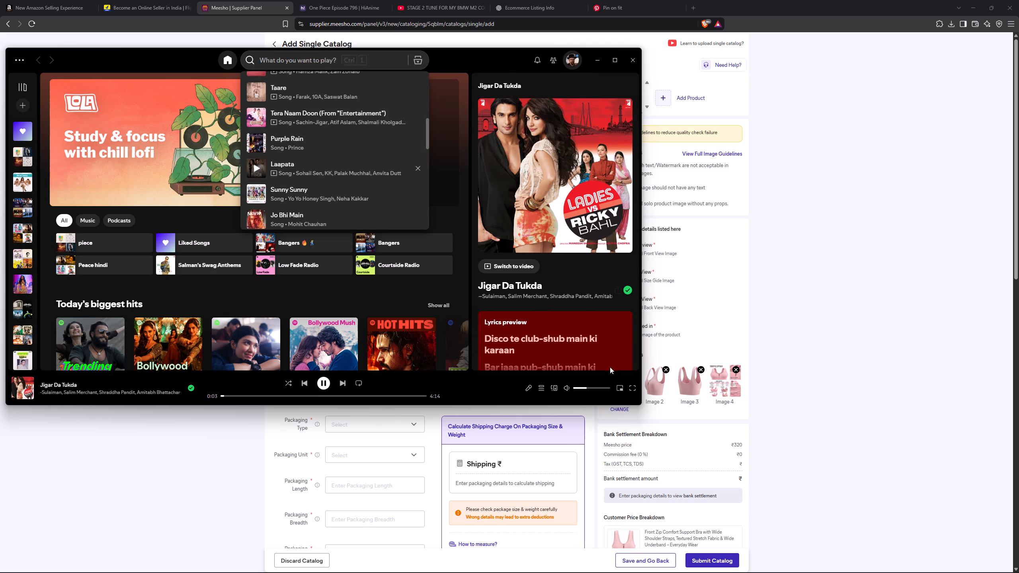
left_click_drag(589, 388, 595, 386)
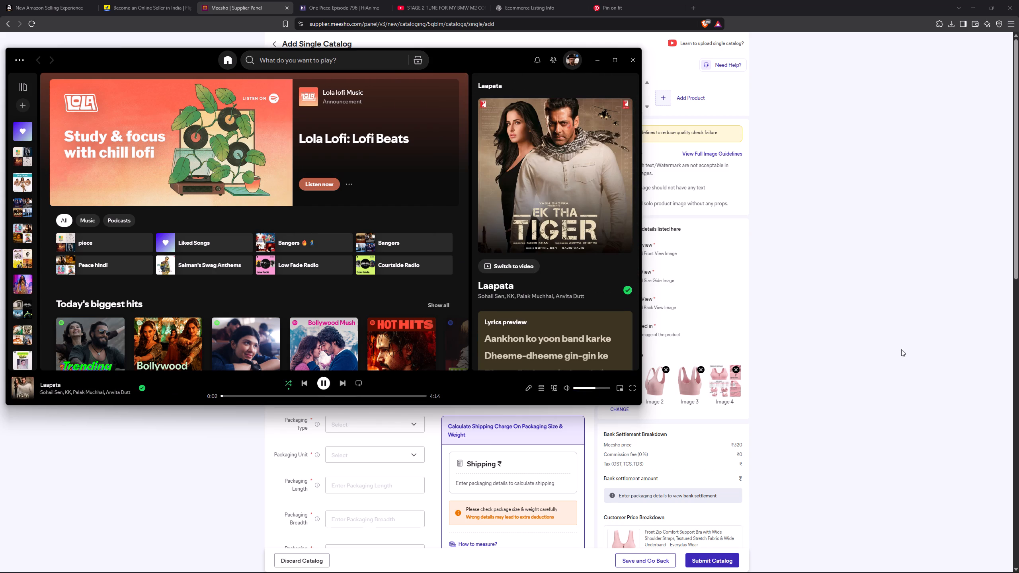
left_click(913, 346)
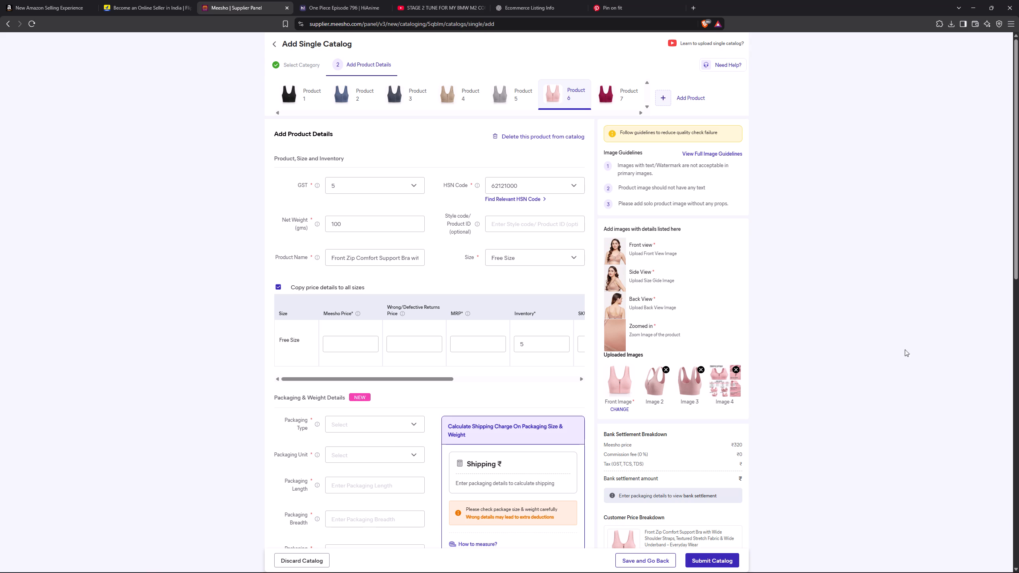
Add "purple side", "purple back" and "purple info" to Product 7 one by one, in that order.
left_click(623, 93)
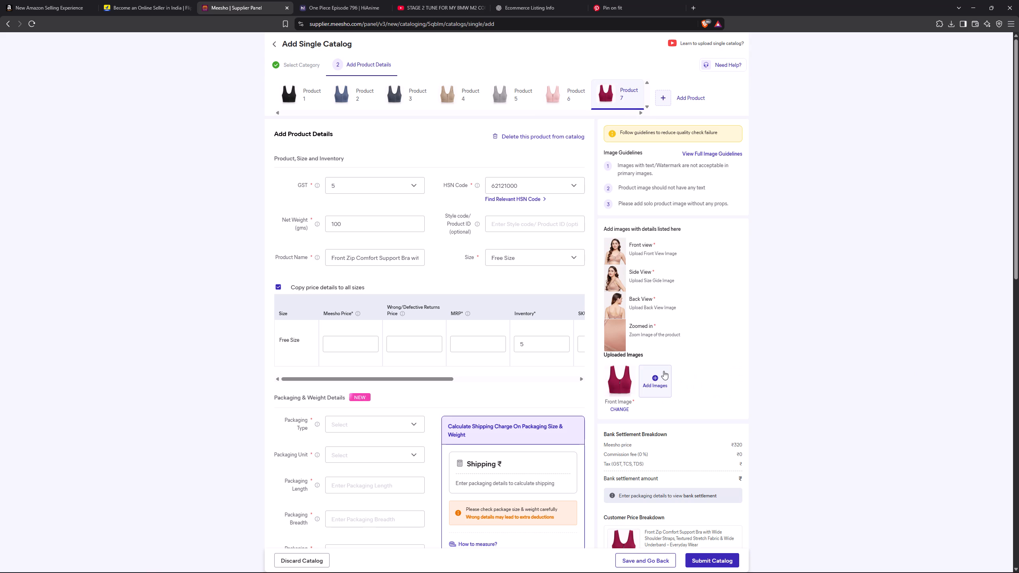
left_click(664, 371)
scroll(224, 160, "down", 5)
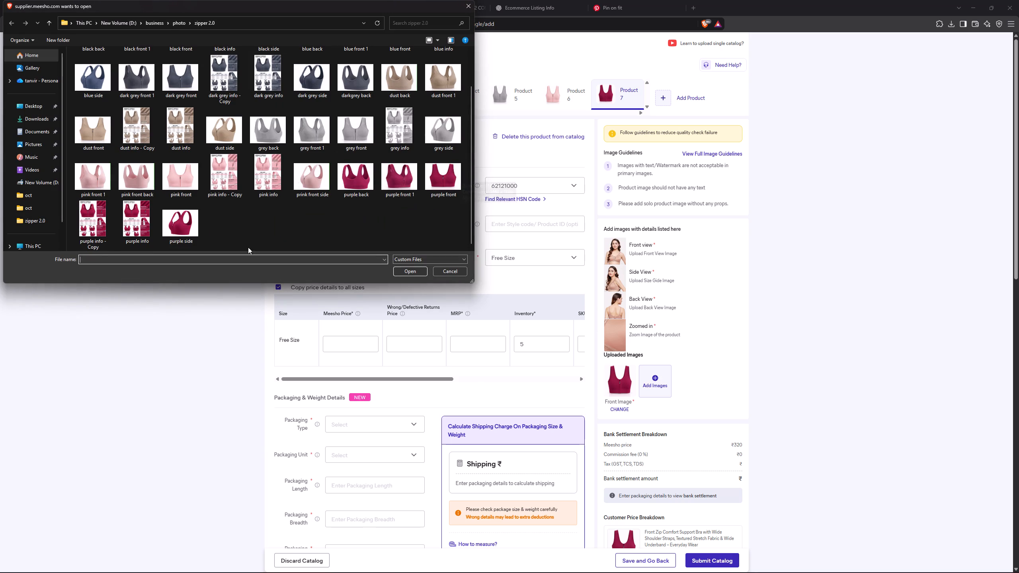
left_click(182, 237)
left_click(418, 273)
left_click(701, 383)
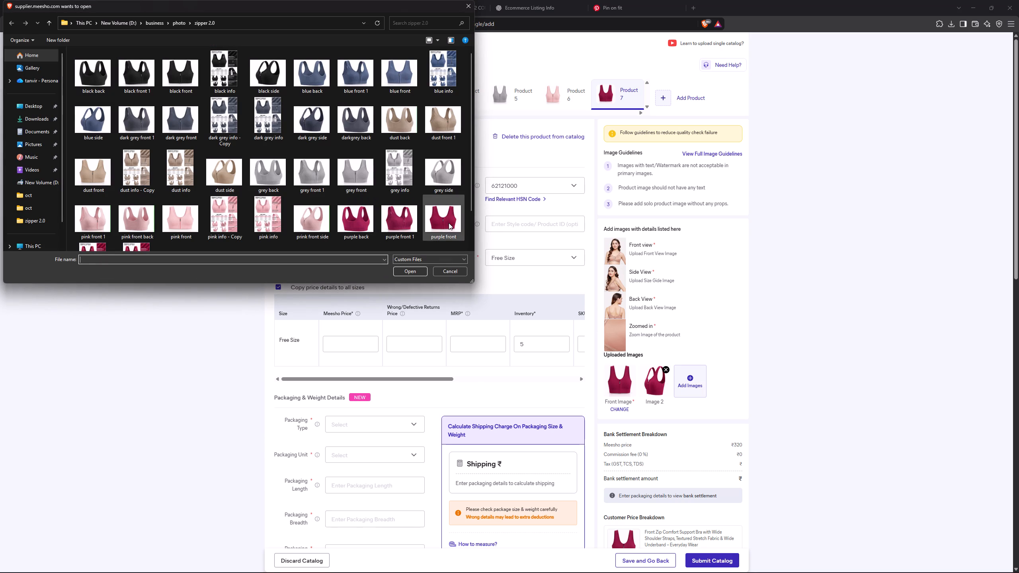
left_click(367, 227)
left_click(417, 271)
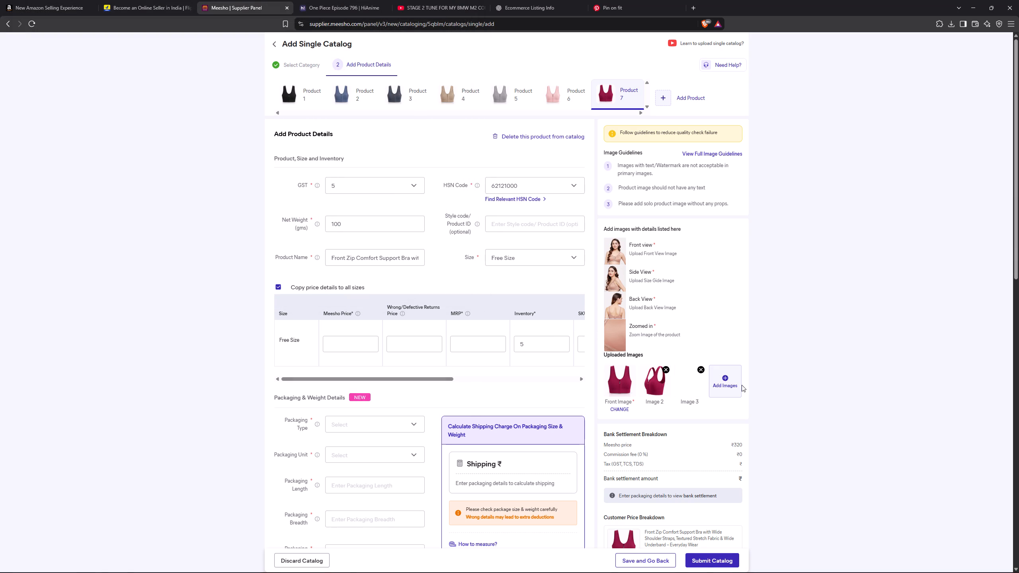
left_click(731, 386)
scroll(181, 232, "down", 4)
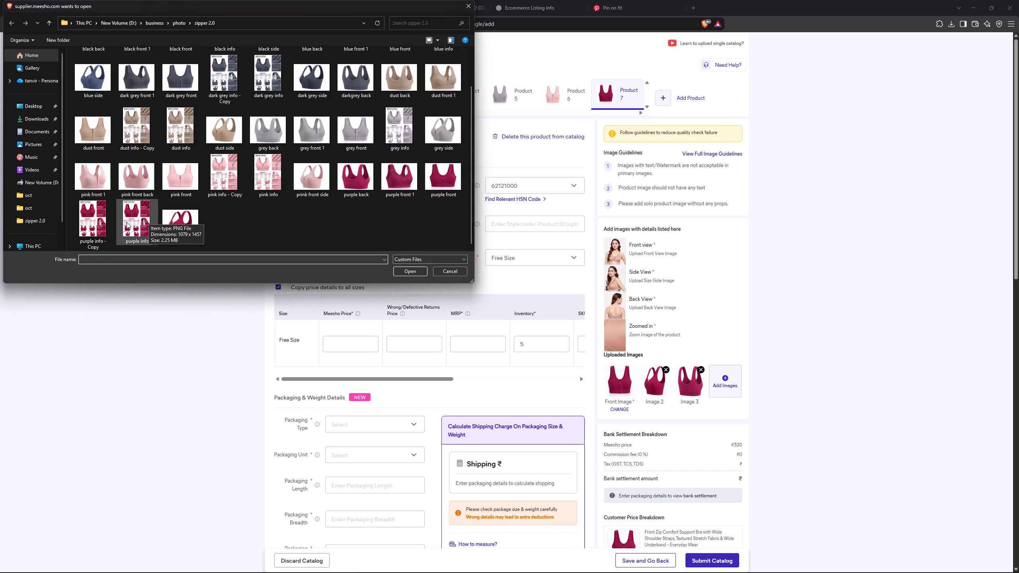
left_click(127, 222)
left_click(418, 274)
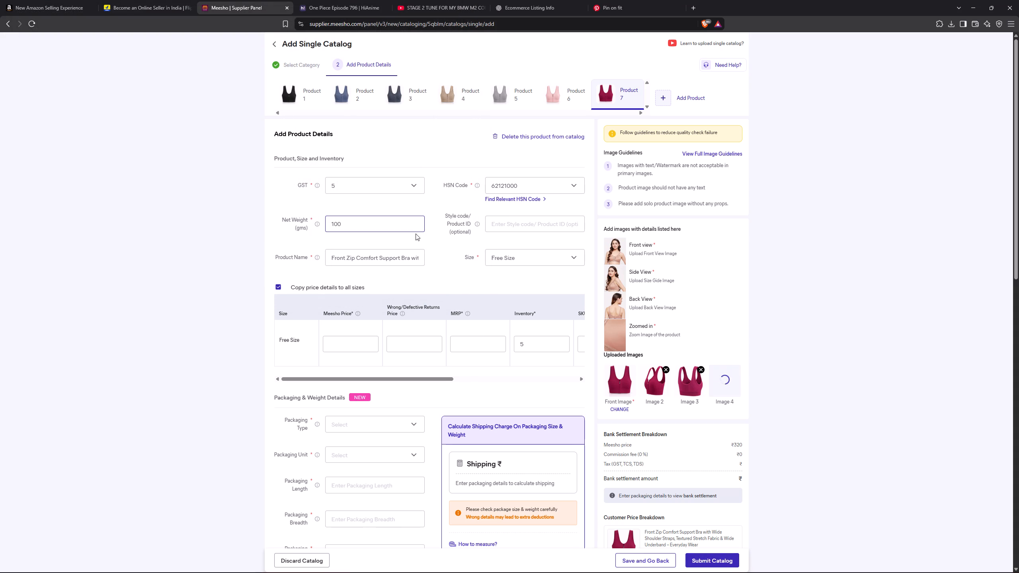
left_click(348, 347)
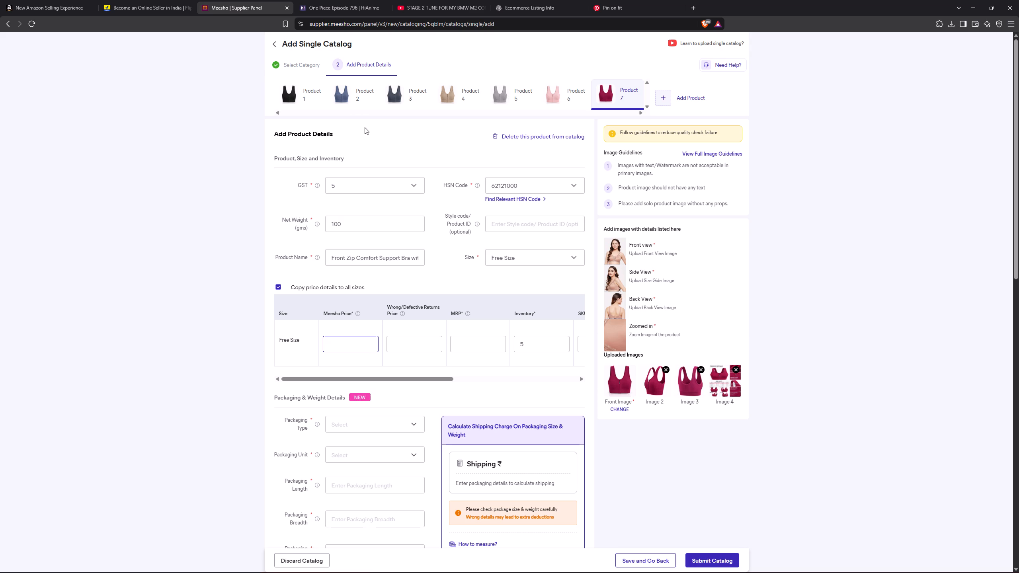
Go to Product 2 and toggle the Same as Manufacturer Details option for its packer.
left_click(356, 90)
scroll(355, 417, "down", 5)
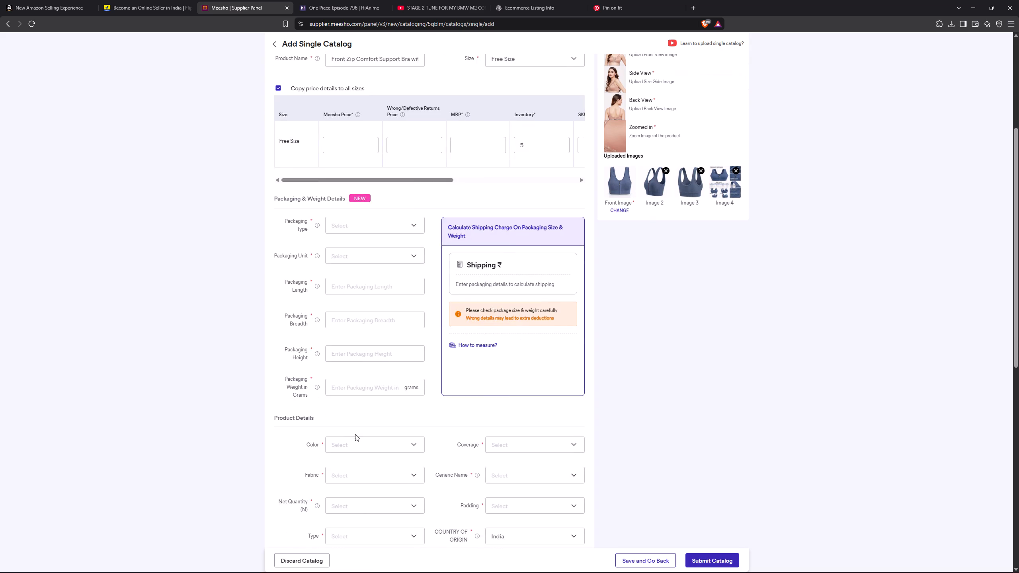
scroll(356, 438, "down", 12)
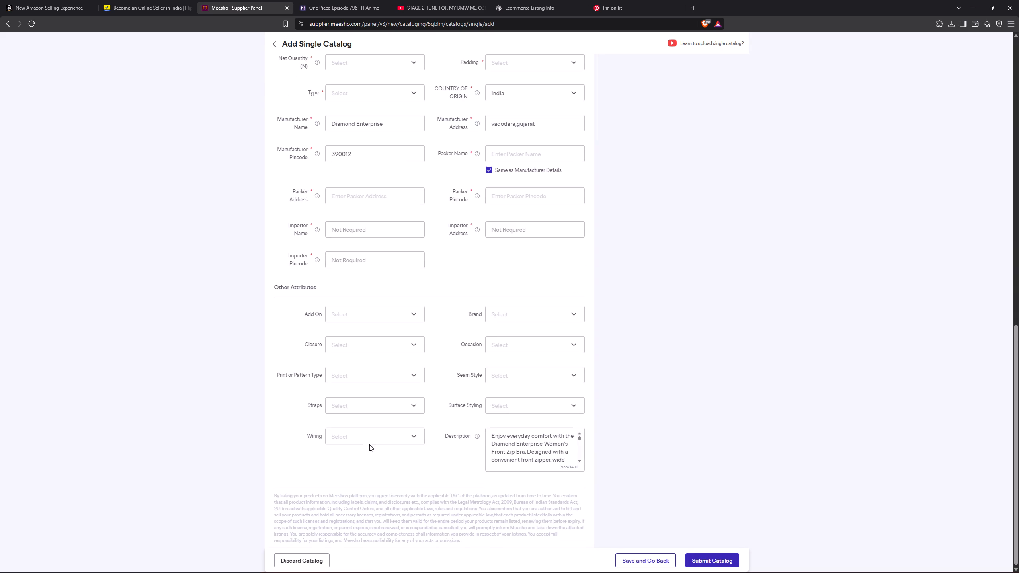
scroll(405, 446, "up", 5)
double_click(489, 371)
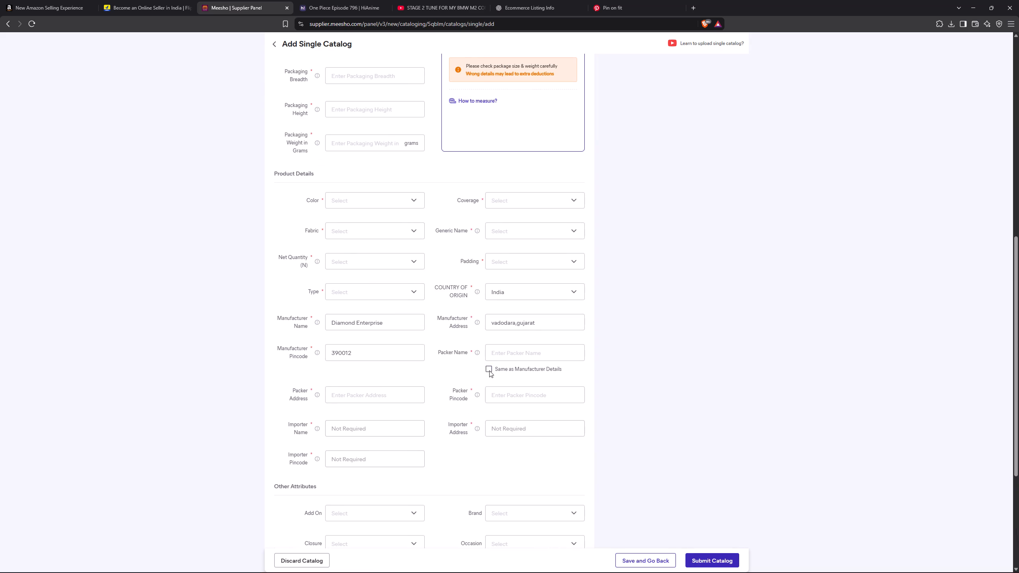
Set Product 2's Meesho price to 320, wrong/defective returns price to 315 and MRP to 1200.
scroll(478, 404, "up", 8)
left_click(346, 222)
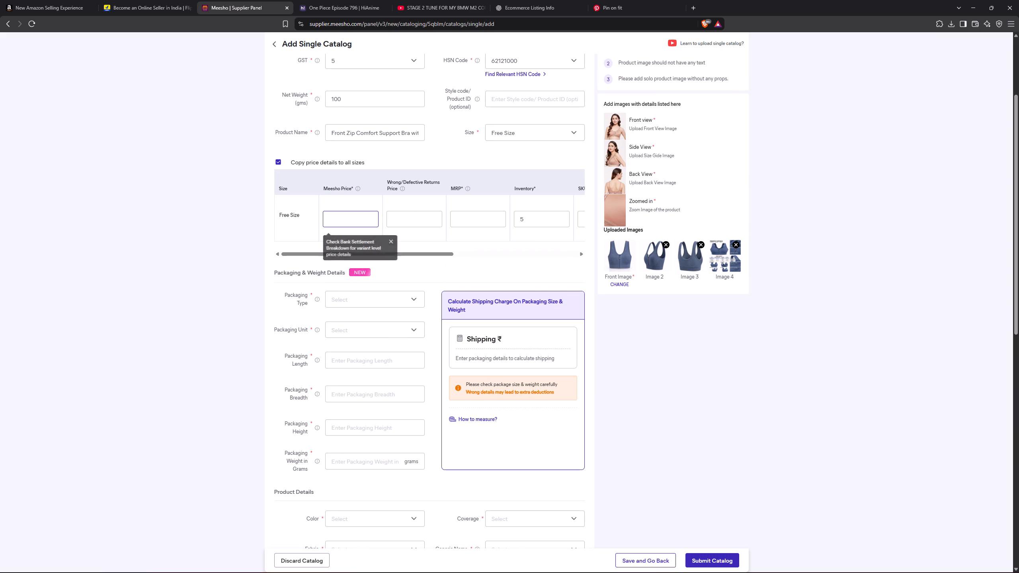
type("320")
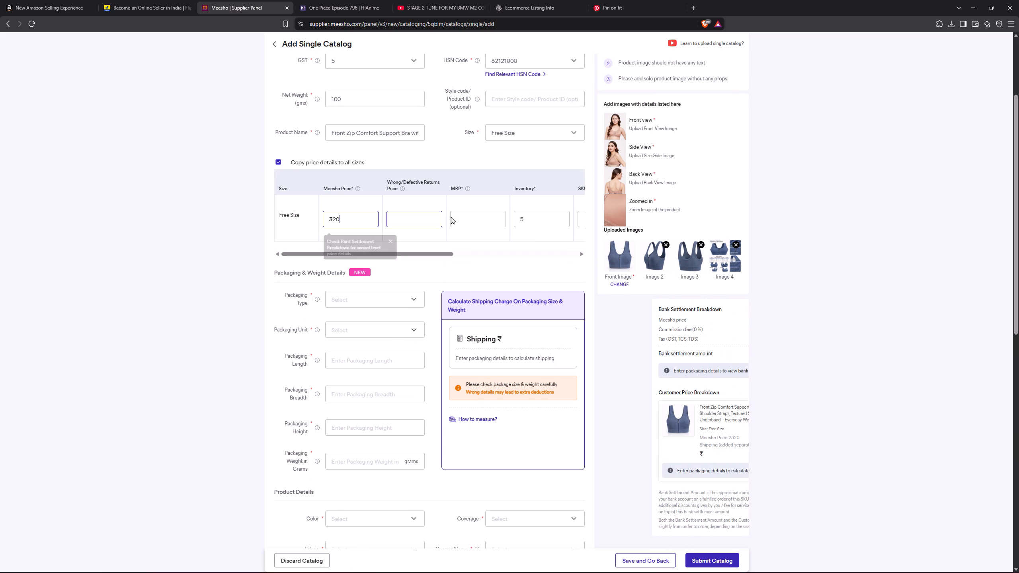
left_click(414, 219)
left_click_drag(413, 219, 405, 223)
left_click_drag(404, 220, 388, 218)
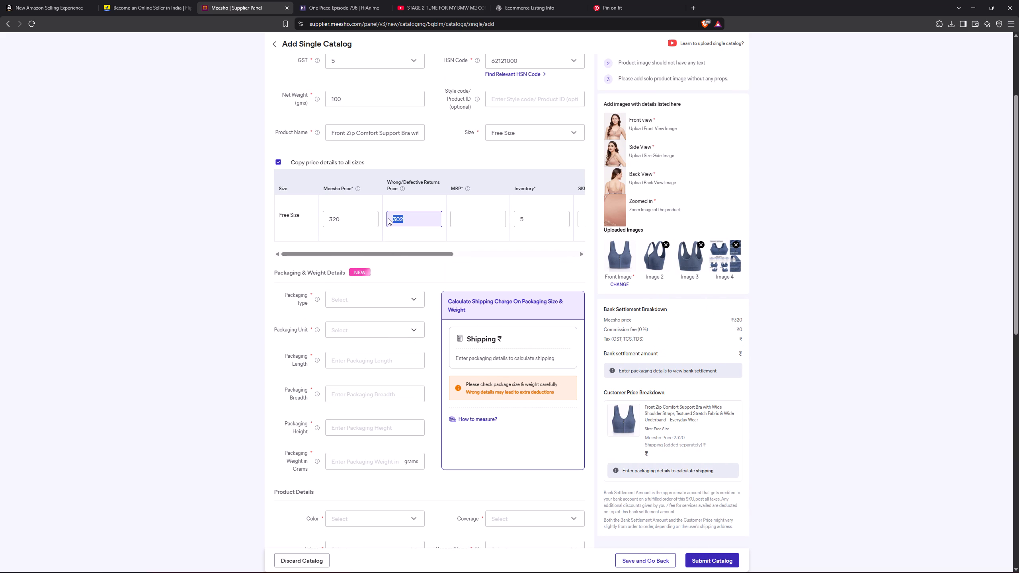
left_click_drag(388, 218, 378, 216)
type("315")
left_click(474, 218)
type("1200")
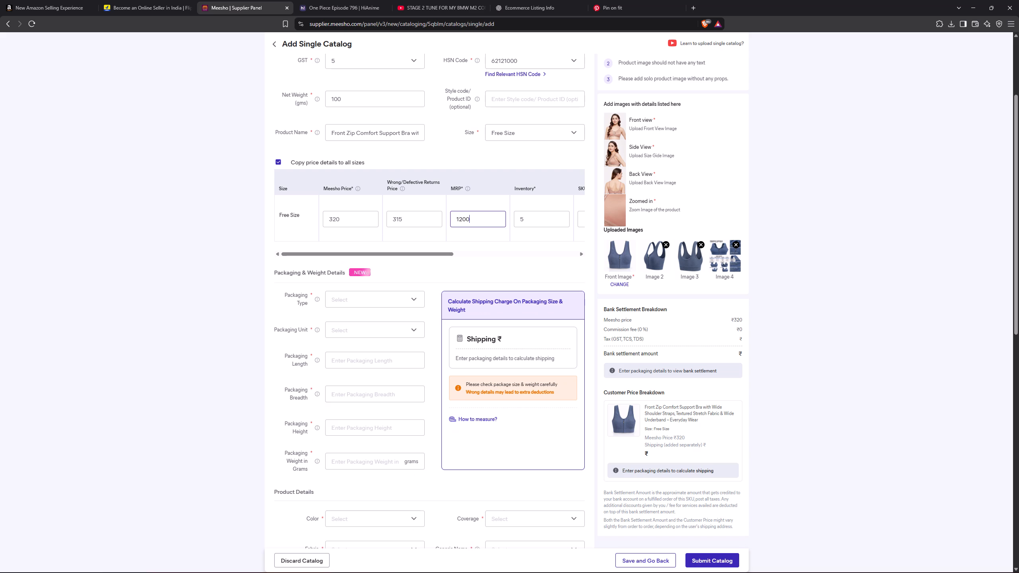
Set Product 2's packaging type to Loose Packaging and its packaging unit to inch.
left_click(367, 298)
left_click(351, 333)
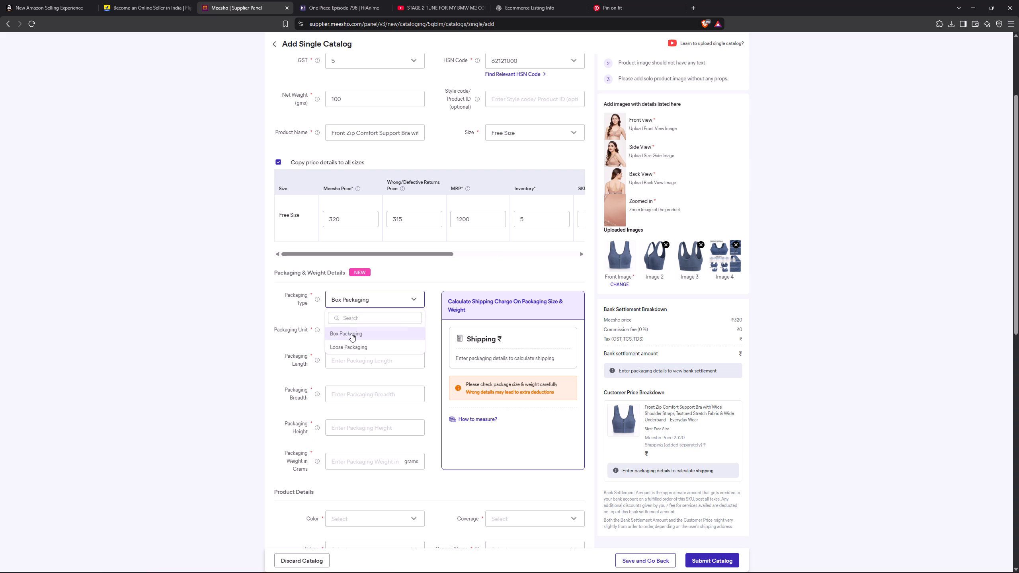
left_click(365, 301)
left_click(359, 347)
left_click(358, 328)
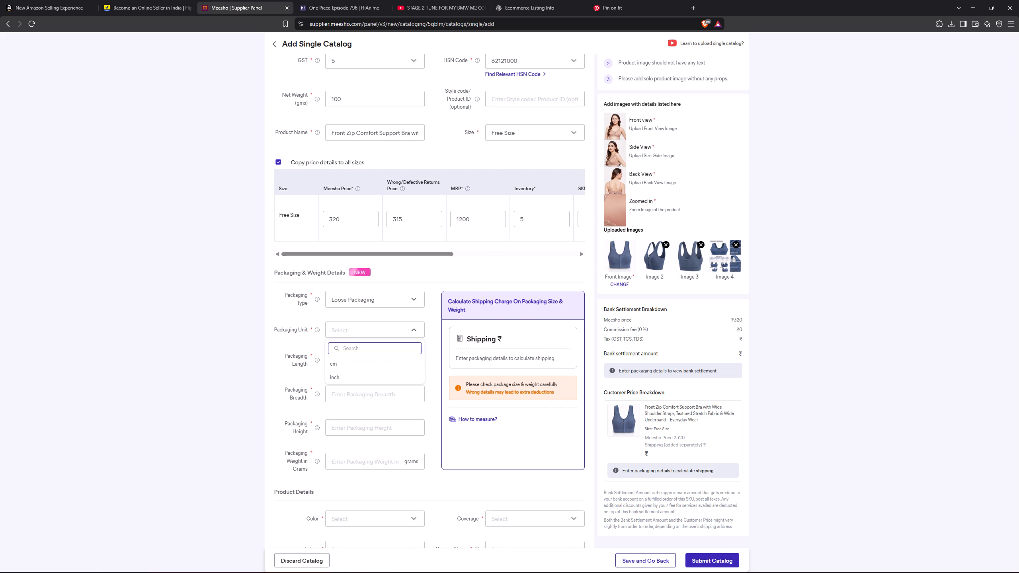
left_click(344, 380)
Set Product 2's packaging length to 10, breadth to 12 and height to 5 inches.
left_click(364, 368)
left_click(369, 355)
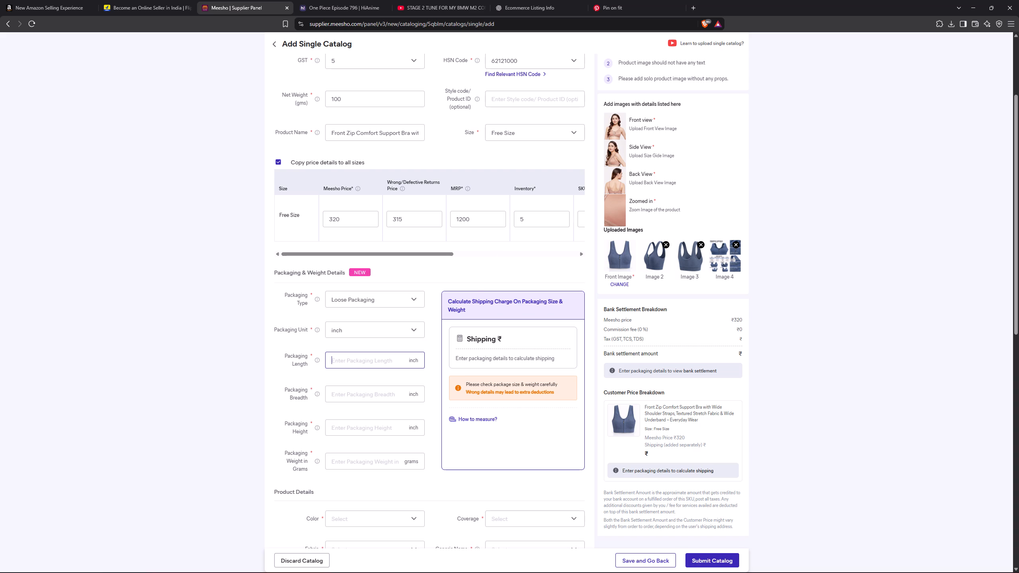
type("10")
left_click(350, 396)
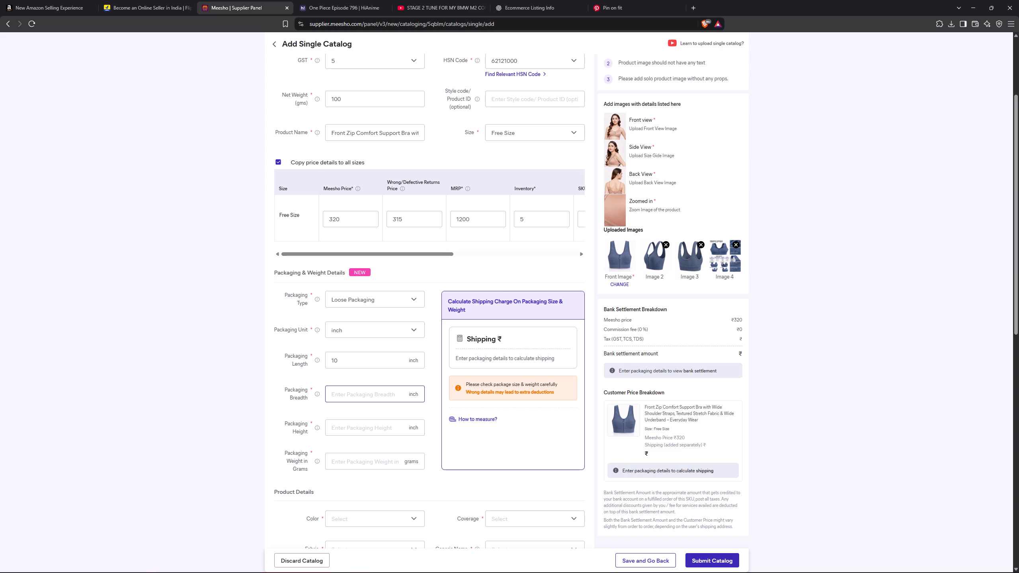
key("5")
left_click(352, 431)
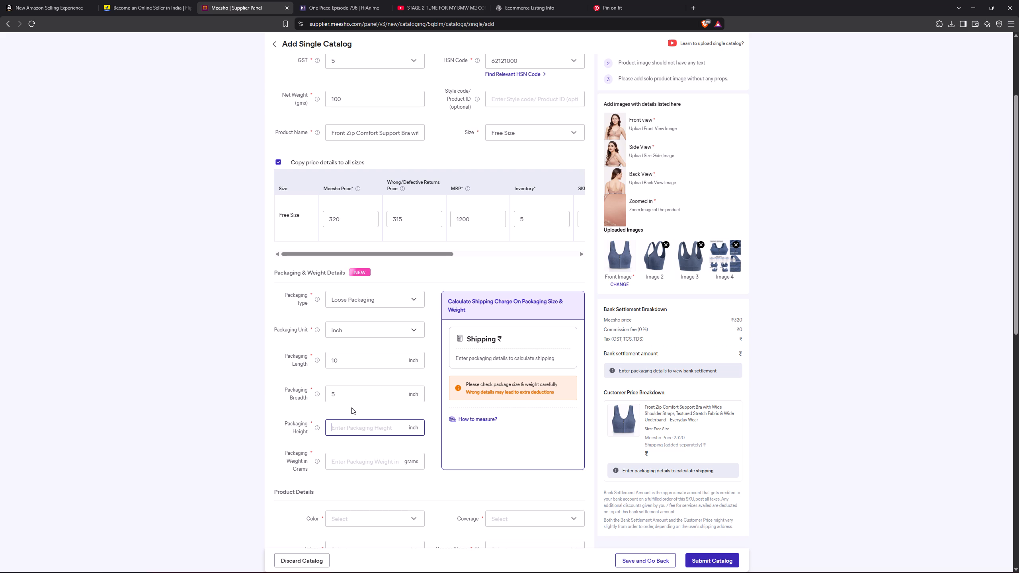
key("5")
left_click_drag(355, 392, 320, 392)
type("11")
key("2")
left_click_drag(344, 392, 300, 392)
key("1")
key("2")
left_click(226, 331)
Set Product 2's packaging weight to 100 grams.
scroll(316, 321, "up", 1)
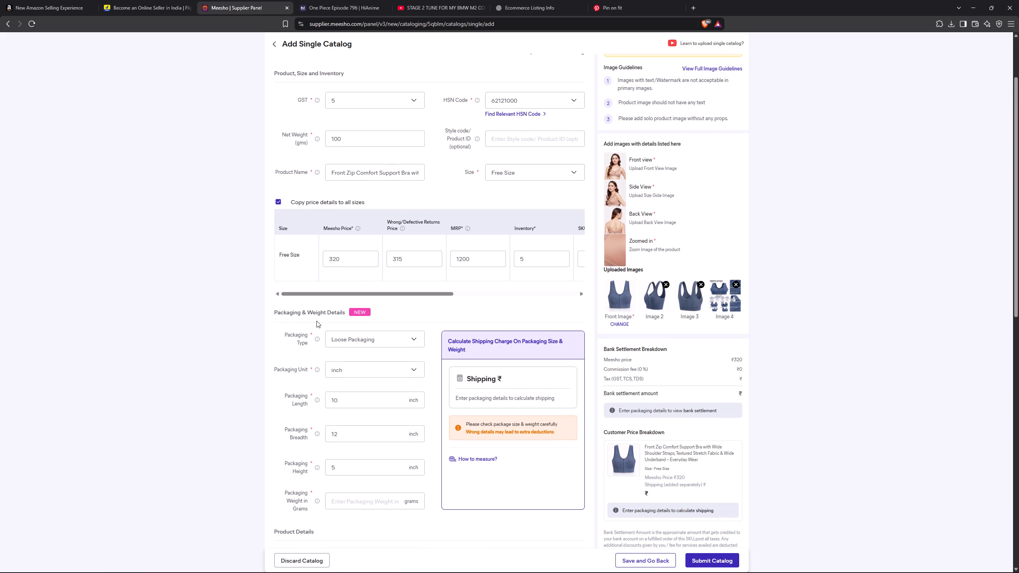
left_click(359, 499)
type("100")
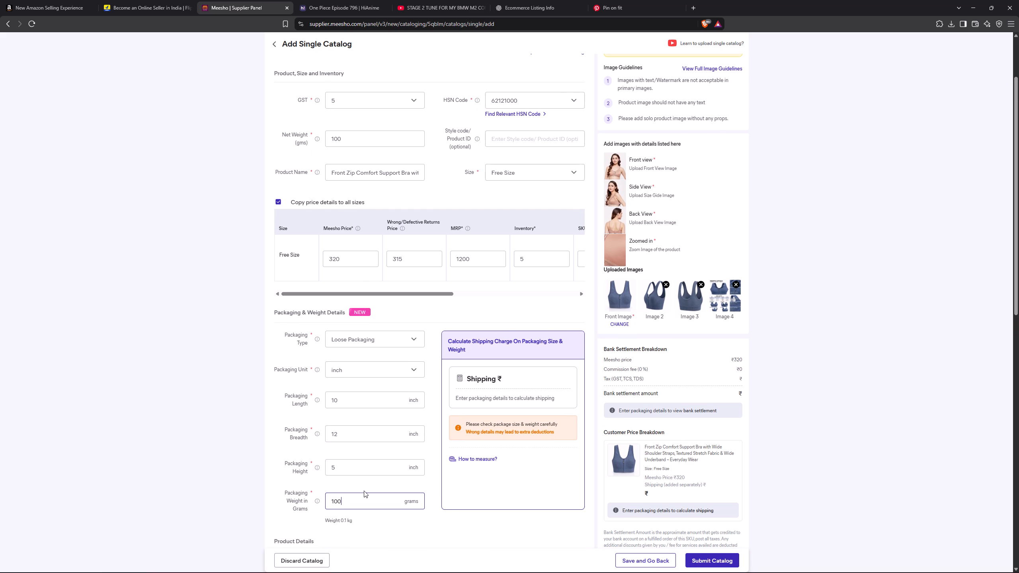
Change Product 1's packaging breadth to 12 inches and its packaging height to 5 inches.
scroll(346, 133, "up", 5)
left_click(296, 101)
scroll(387, 399, "down", 4)
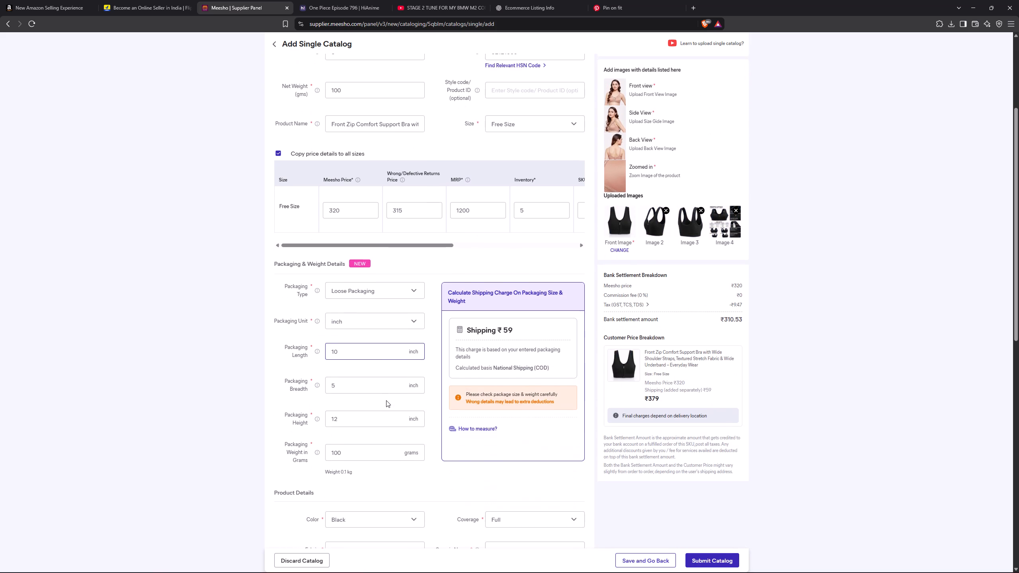
left_click_drag(348, 385, 283, 388)
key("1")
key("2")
left_click_drag(355, 415, 347, 417)
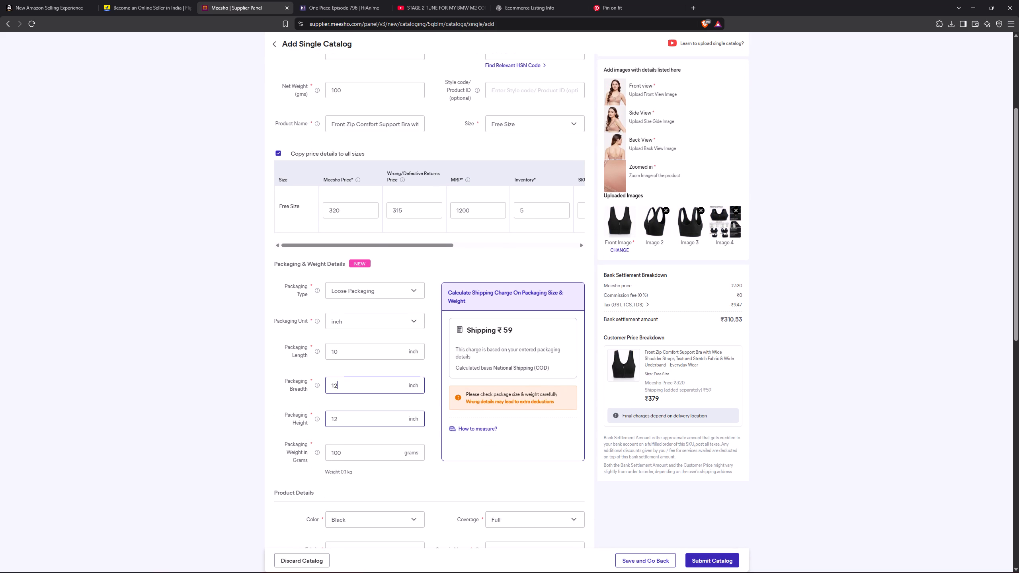
left_click_drag(347, 417, 309, 417)
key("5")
left_click(848, 448)
scroll(423, 472, "up", 9)
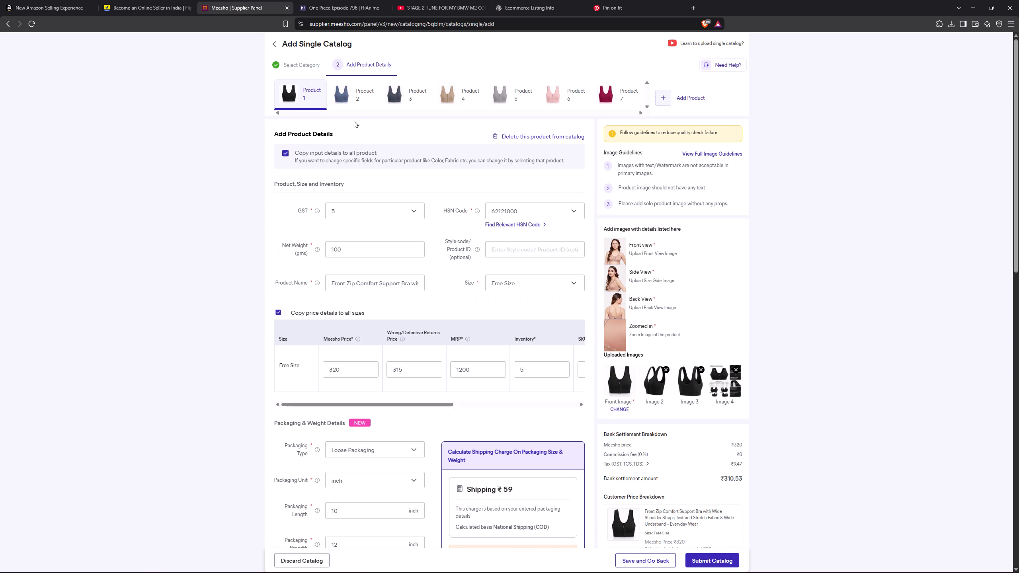
Set Product 2's color to Blue and its coverage to Full in the product details.
left_click(357, 95)
scroll(390, 107, "down", 4)
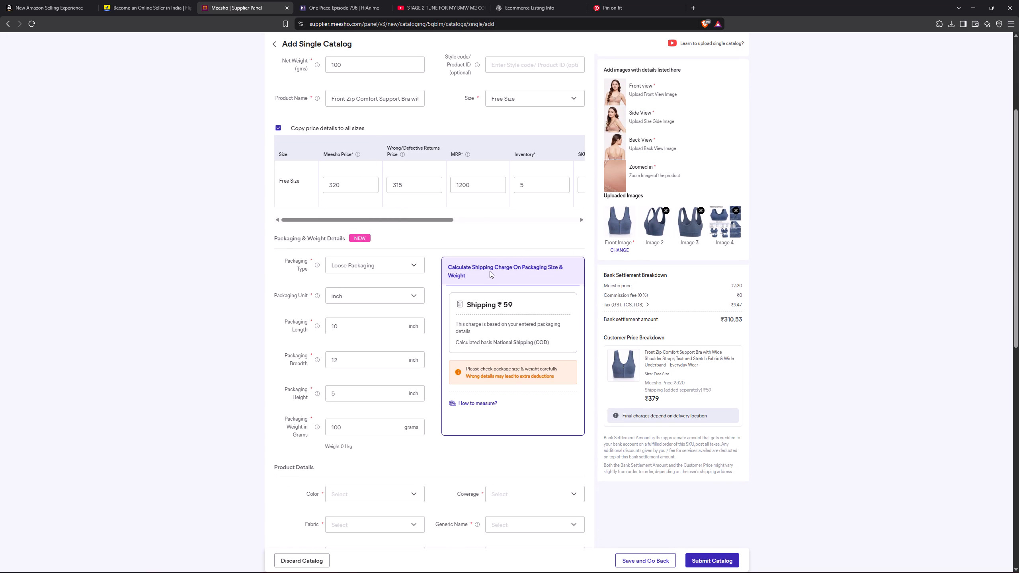
scroll(486, 270, "up", 4)
scroll(473, 264, "down", 6)
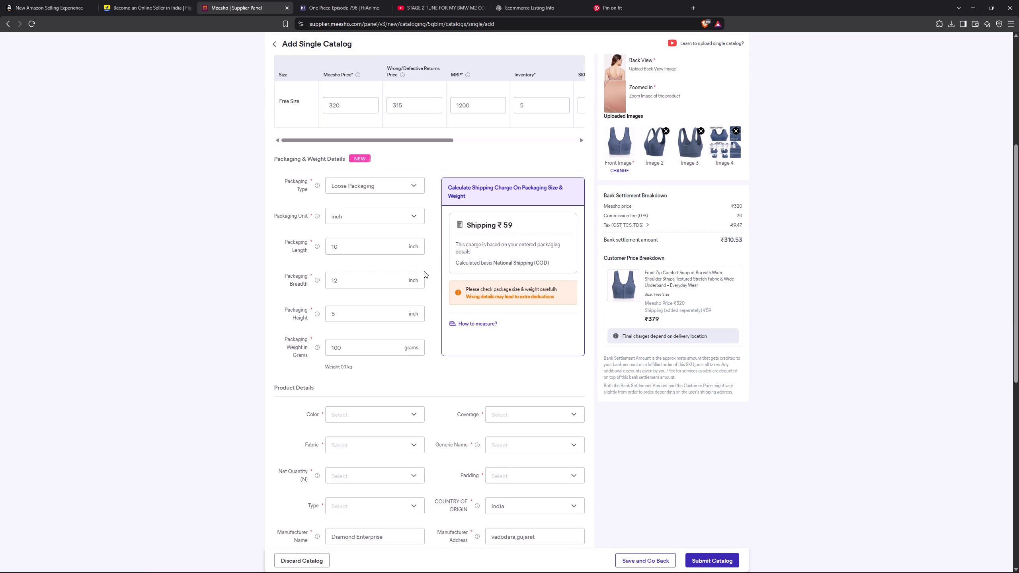
left_click(377, 411)
left_click(350, 441)
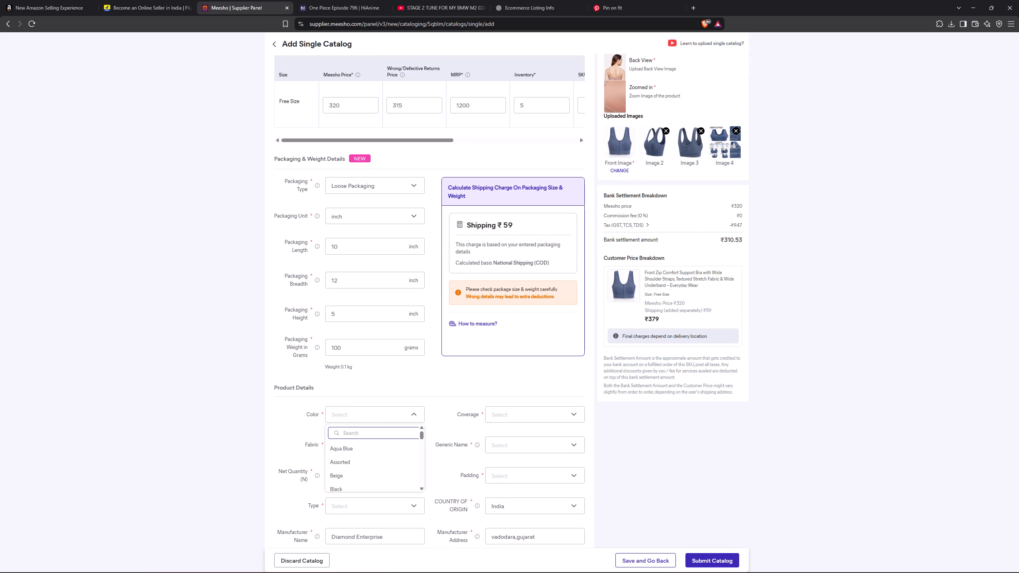
left_click(357, 438)
scroll(357, 456, "down", 2)
scroll(357, 455, "up", 1)
left_click(341, 464)
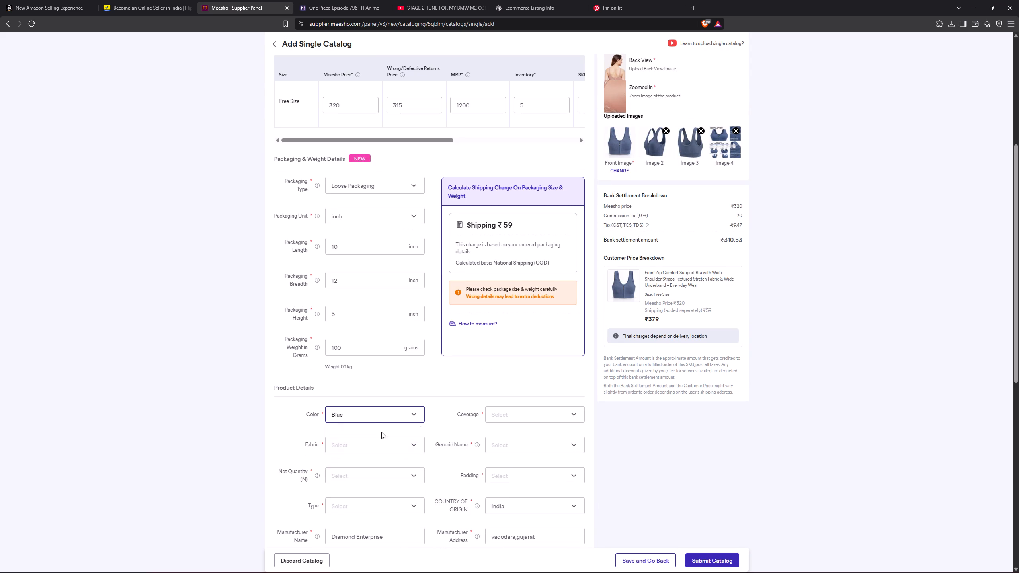
left_click(502, 414)
left_click(505, 450)
Set Product 2's fabric to Hosiery.
left_click(364, 440)
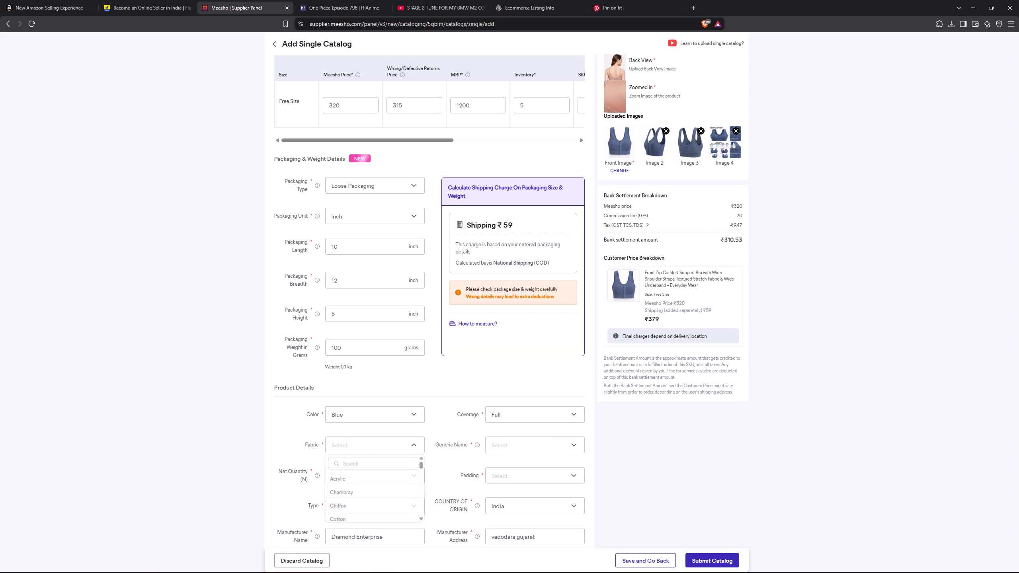
scroll(363, 482, "down", 8)
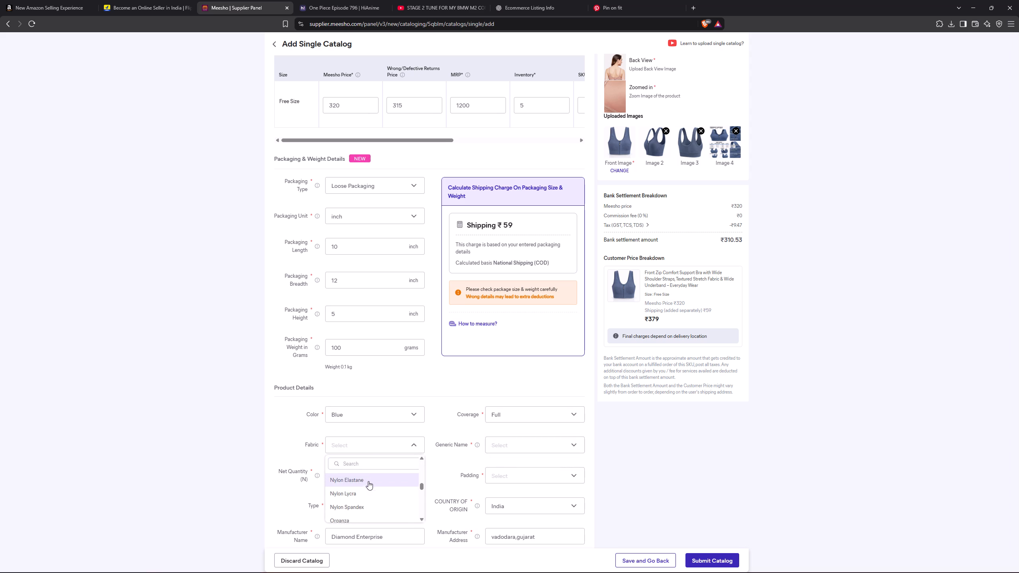
scroll(368, 481, "down", 8)
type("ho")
scroll(373, 479, "up", 1)
left_click(346, 467)
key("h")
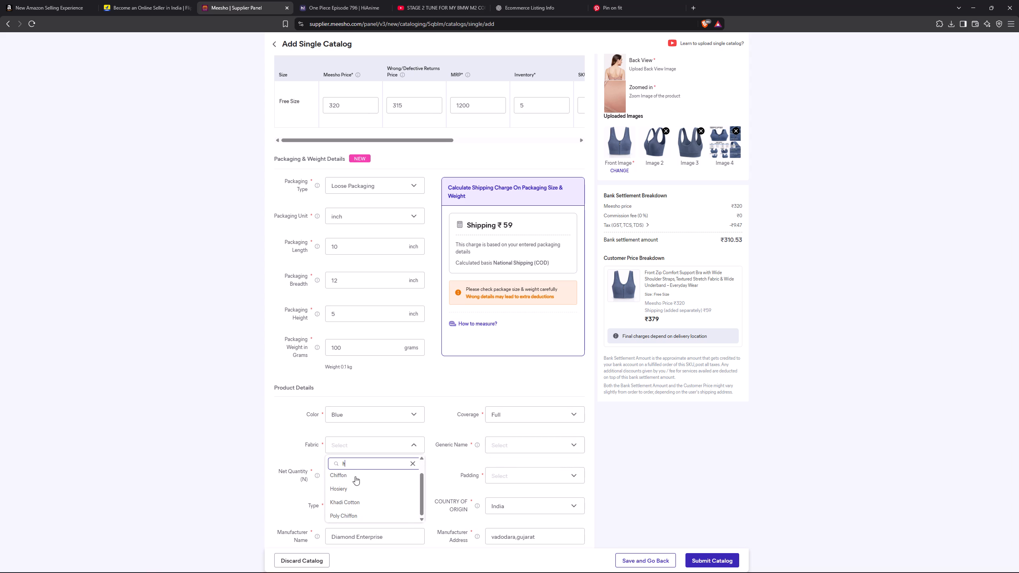
left_click(355, 489)
Set Product 2's generic name to Bra, net quantity to 1 and padding to Lightly.
left_click(519, 444)
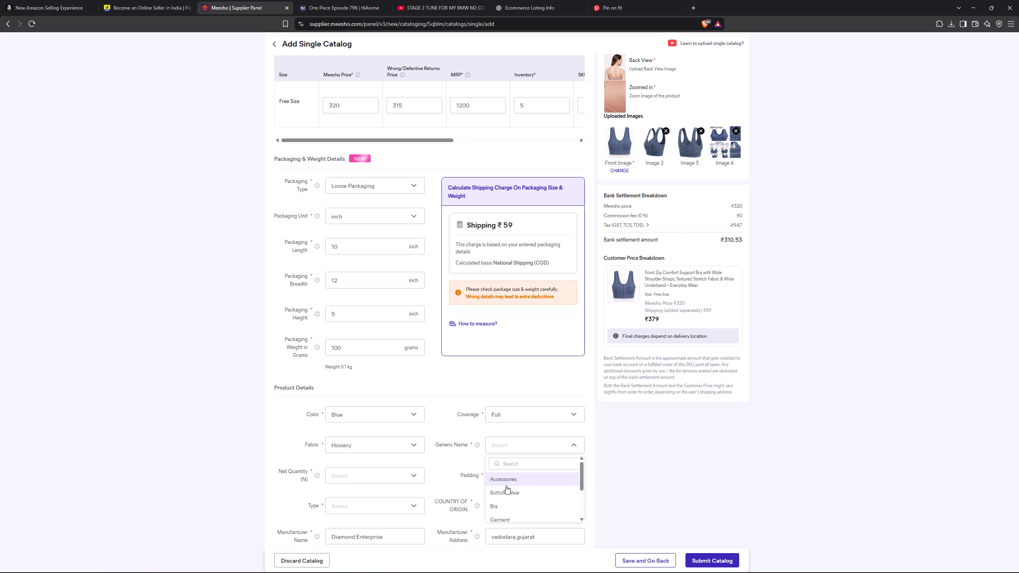
left_click(514, 508)
left_click(345, 473)
left_click(356, 512)
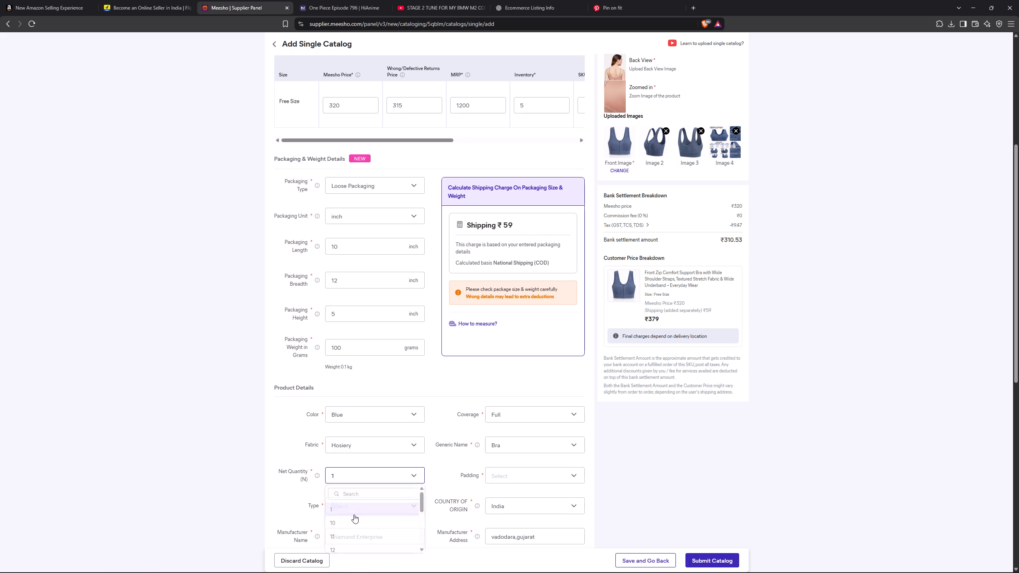
left_click(550, 465)
left_click(545, 476)
left_click(509, 523)
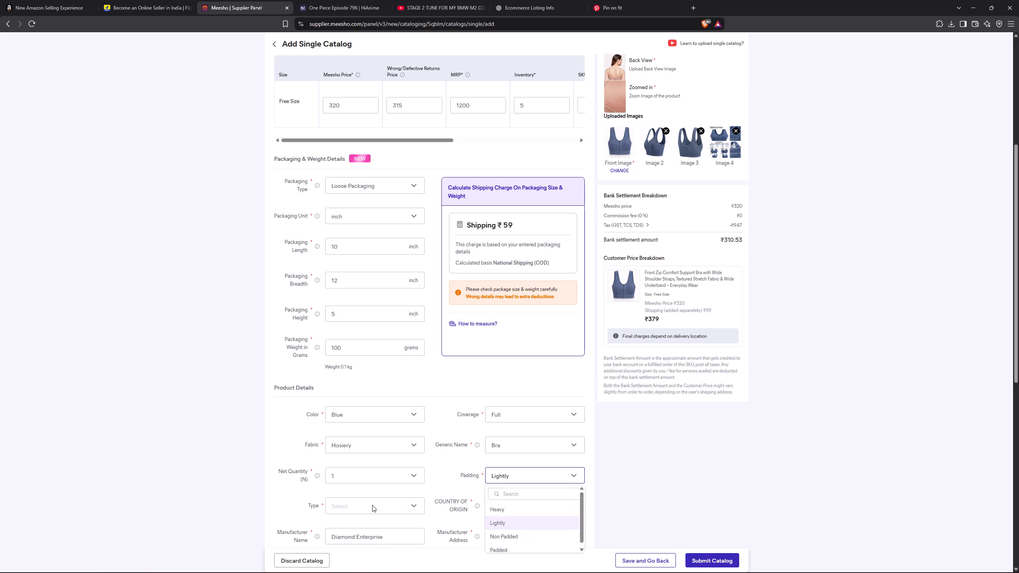
Set Product 2's type to Front Open/Front Button Bra.
left_click(325, 499)
scroll(358, 549, "down", 1)
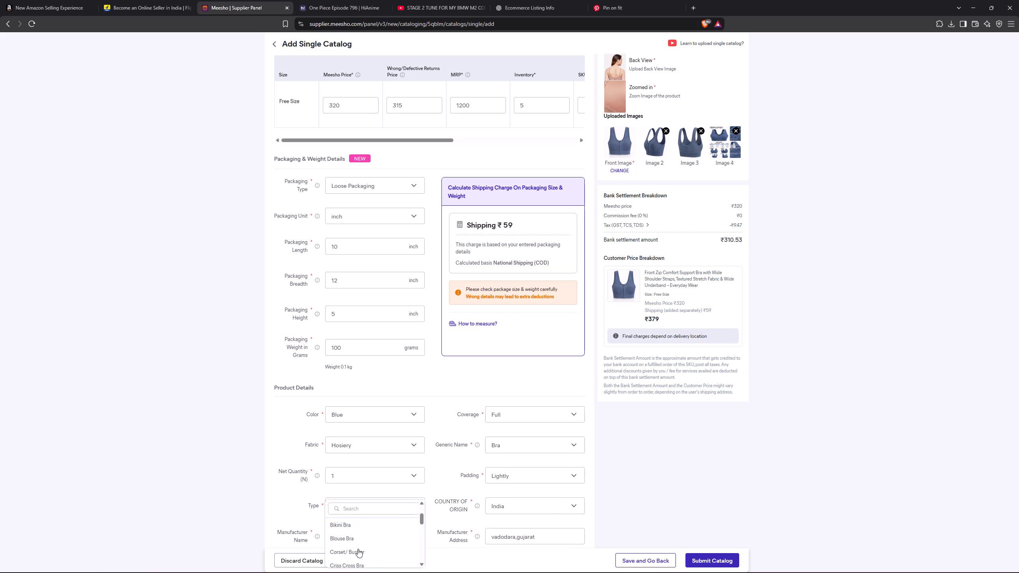
scroll(358, 549, "down", 1)
scroll(356, 541, "up", 1)
scroll(369, 551, "down", 1)
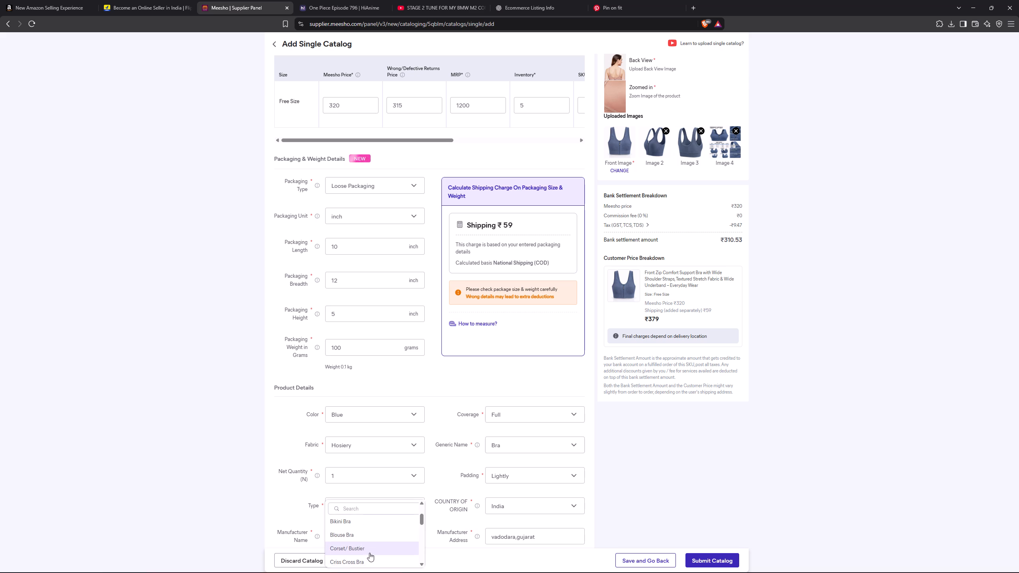
scroll(369, 553, "down", 1)
left_click(375, 543)
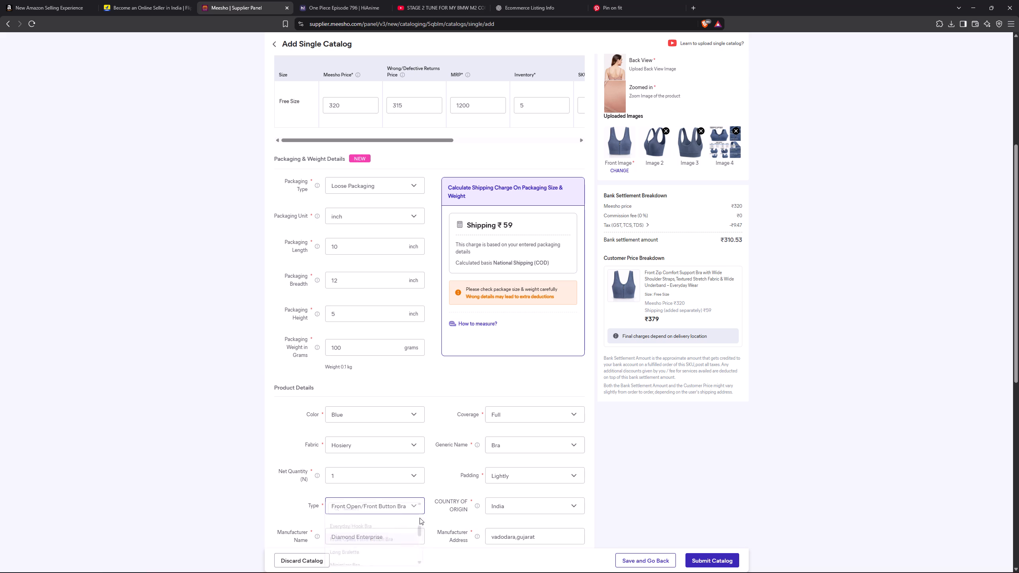
Under Product 2's other attributes, set the add-on to Pads and the closure to Front Closure.
scroll(353, 471, "down", 2)
scroll(501, 448, "down", 3)
scroll(482, 392, "down", 5)
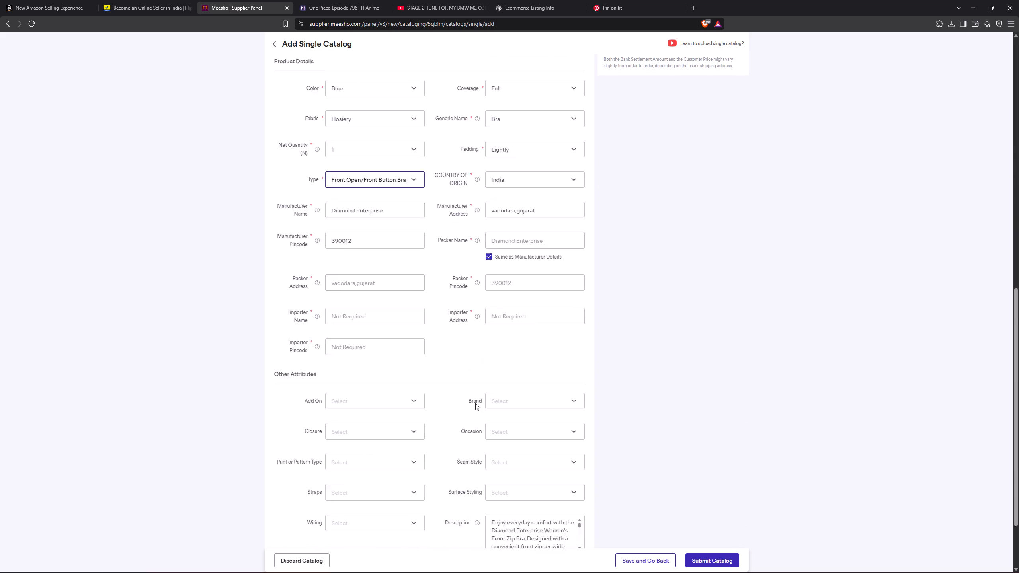
left_click(363, 325)
left_click(345, 389)
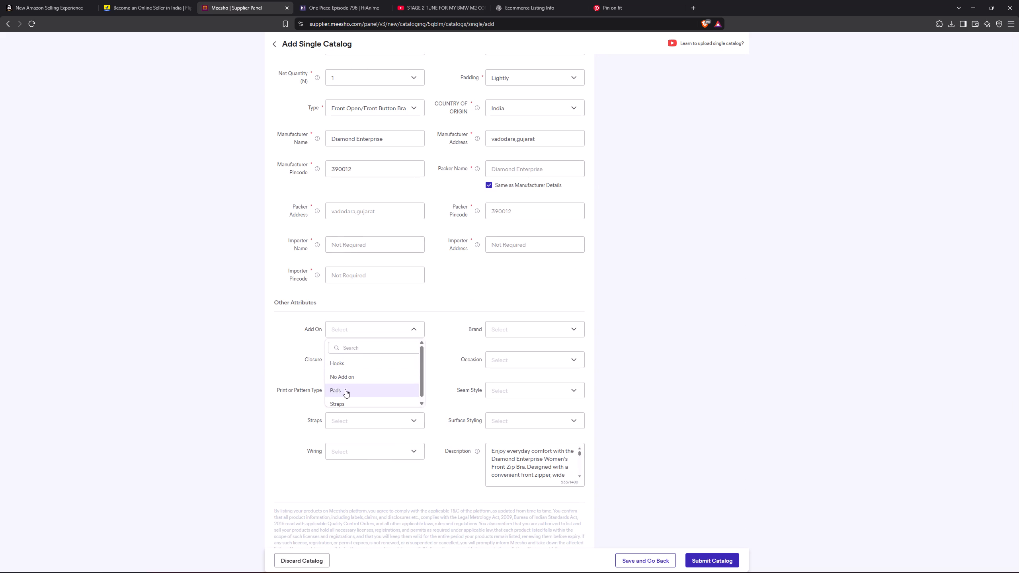
left_click(375, 363)
left_click(351, 400)
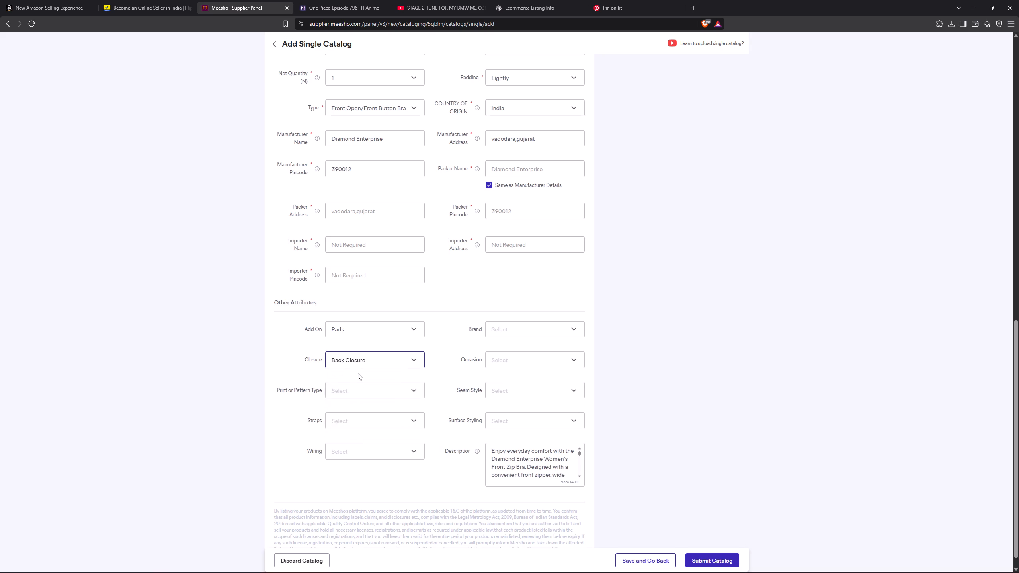
left_click(358, 373)
left_click(371, 357)
left_click(353, 407)
Set Product 2's straps to Regular and its wiring to Non Wired.
left_click(357, 419)
left_click(356, 465)
left_click(366, 448)
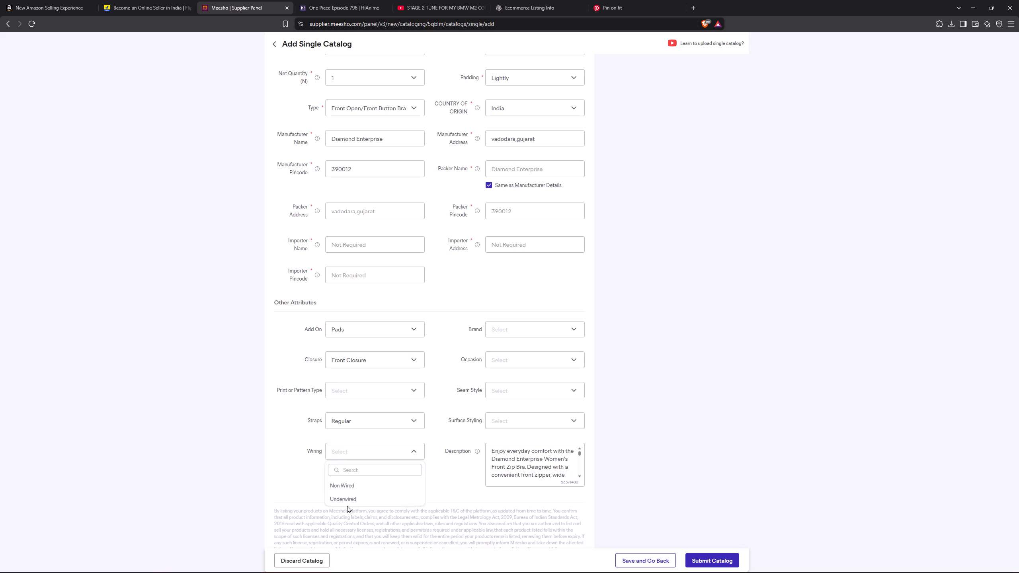
left_click(353, 497)
left_click(365, 452)
left_click(355, 485)
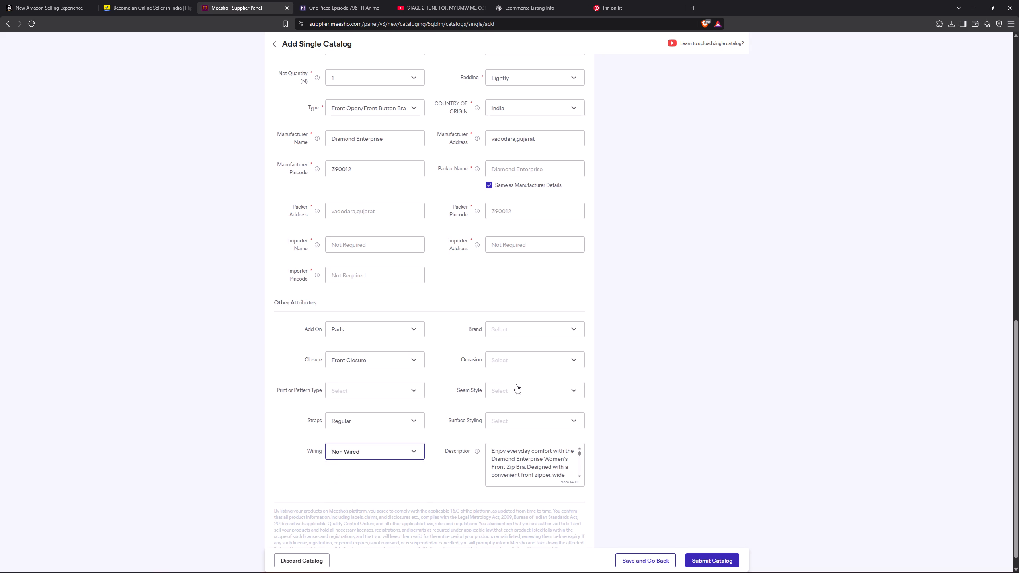
Set Product 2's seam style to Seamless and choose an occasion.
left_click(516, 384)
left_click(508, 450)
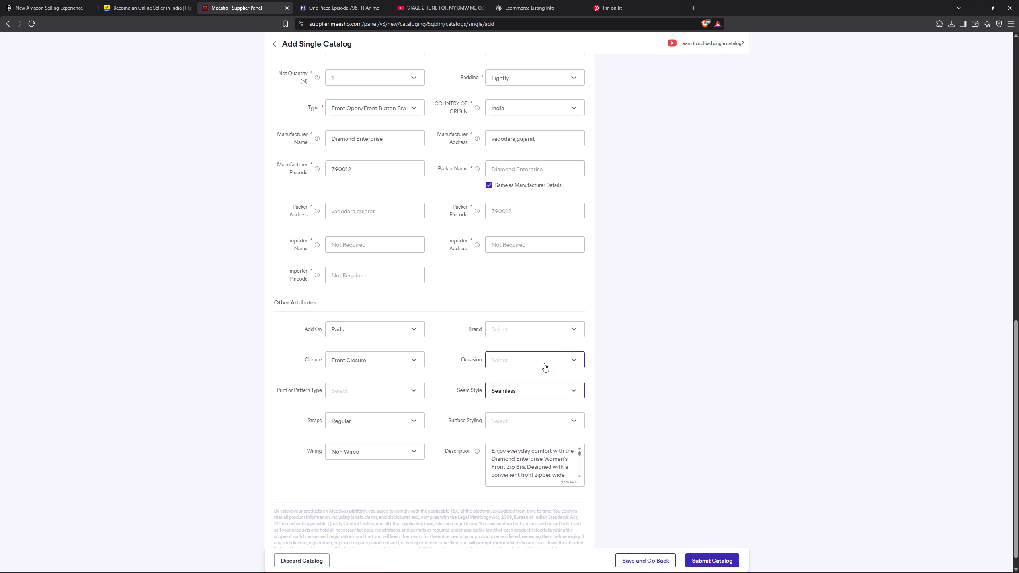
left_click(544, 363)
left_click(521, 386)
left_click(518, 396)
left_click(730, 335)
Open the details of Product 3, the dark grey bra.
scroll(260, 374, "up", 10)
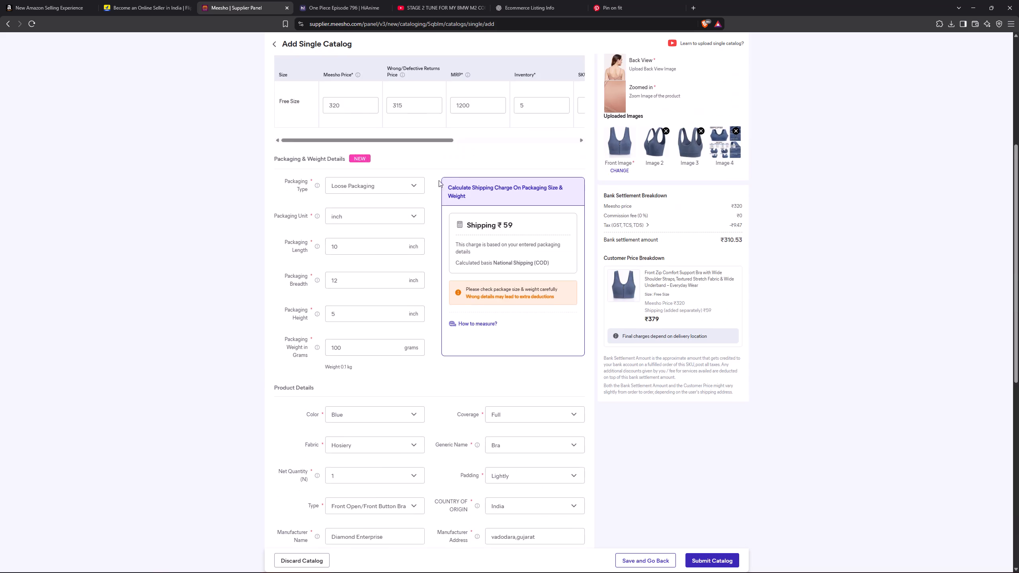
scroll(446, 176, "up", 8)
left_click(439, 85)
left_click(402, 90)
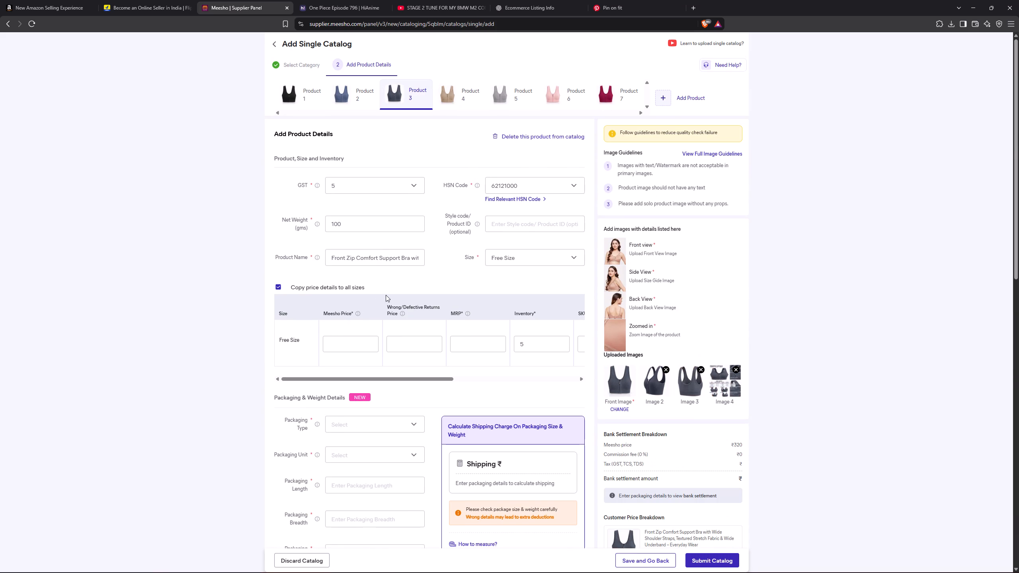
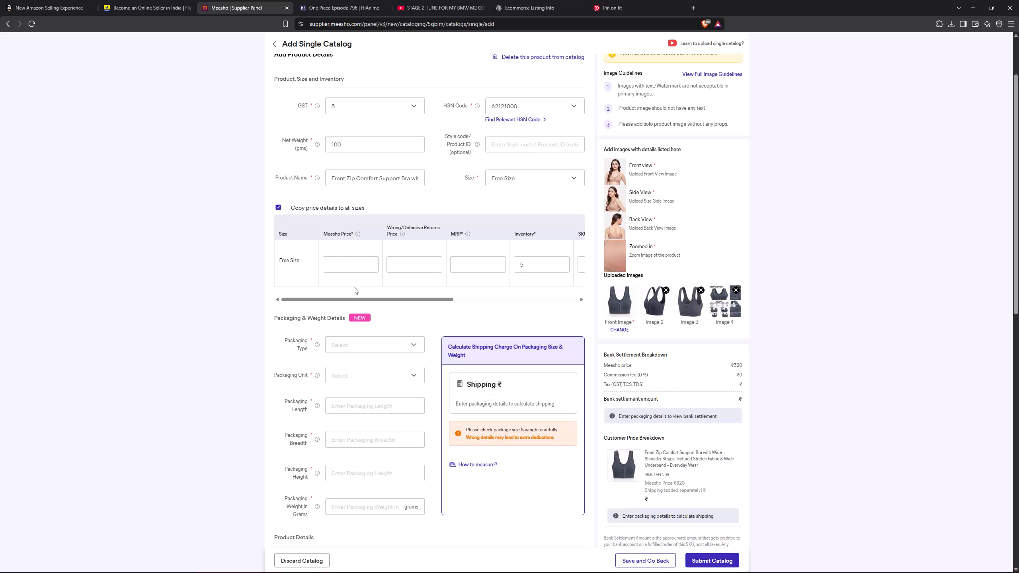
Set Product 3's Meesho price to 320 and its wrong/defective returns price to 315.
left_click(348, 261)
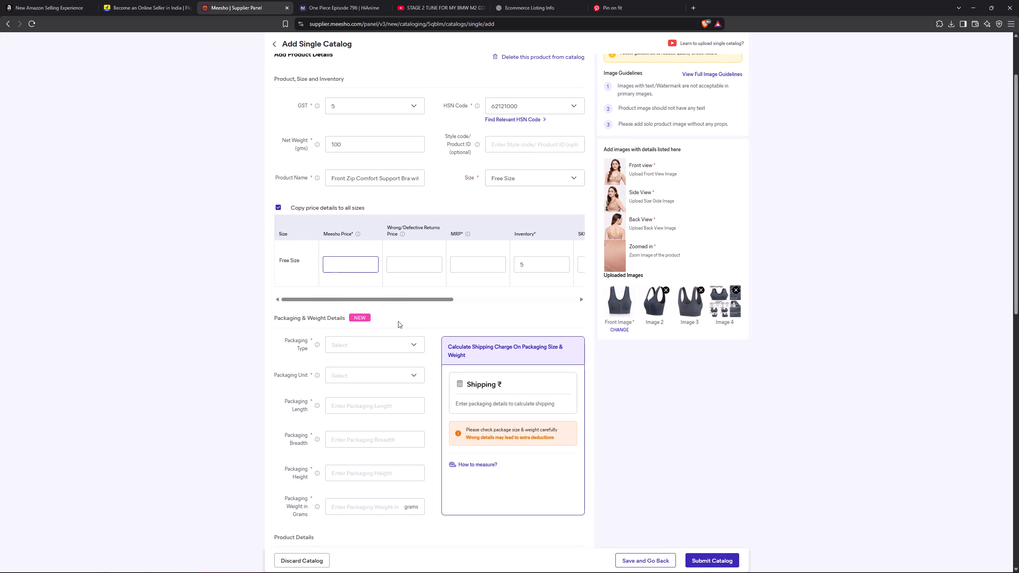
scroll(395, 322, "up", 6)
scroll(393, 316, "down", 1)
type("320")
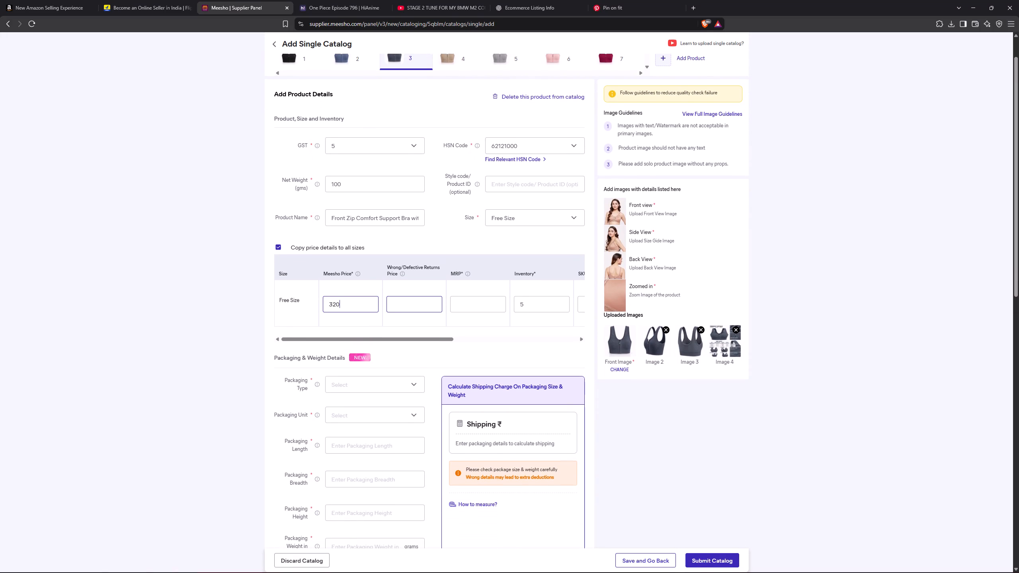
left_click(408, 302)
left_click_drag(408, 302, 379, 306)
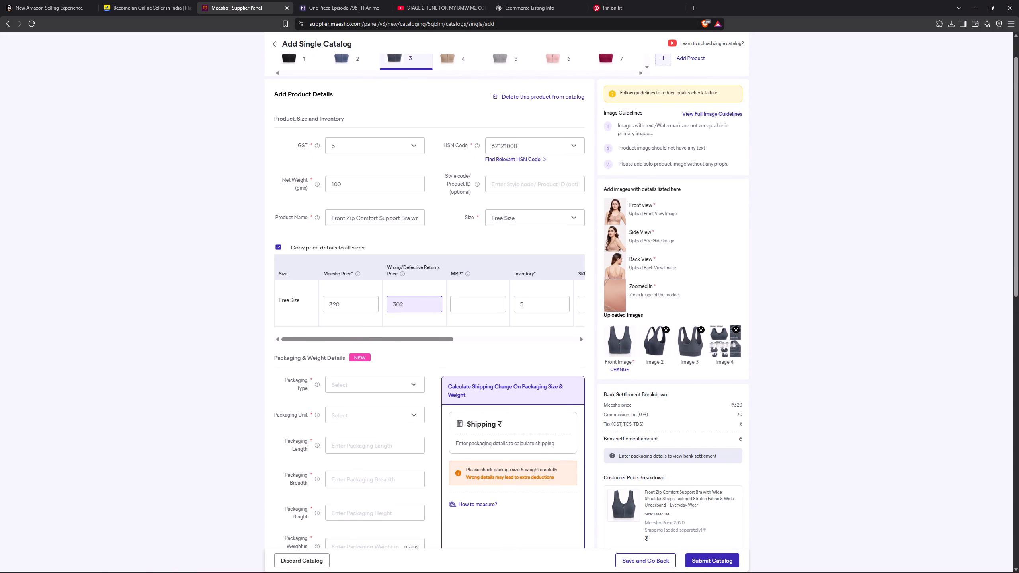
left_click_drag(403, 304, 379, 302)
type("315")
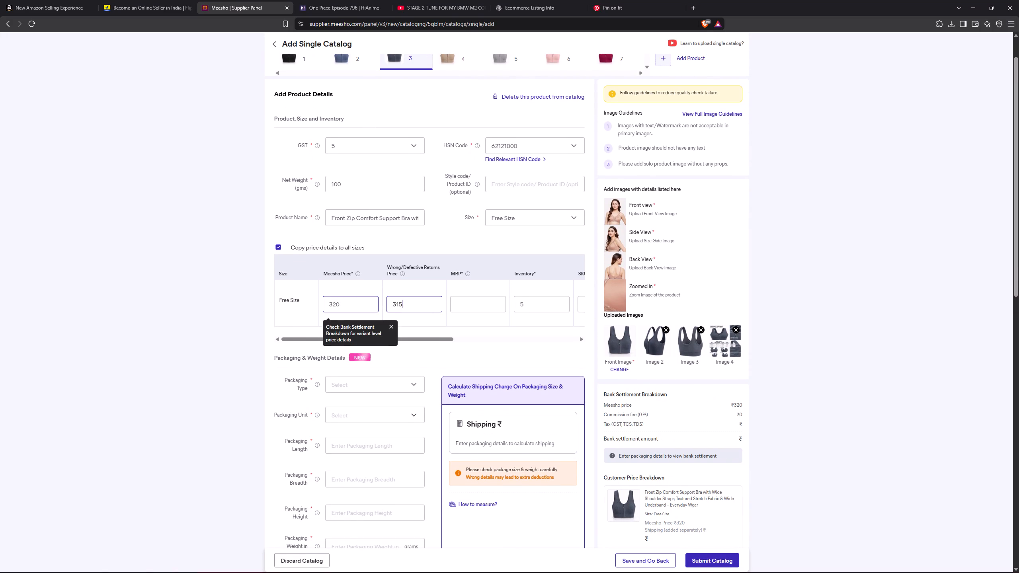
scroll(462, 298, "down", 3)
left_click(837, 312)
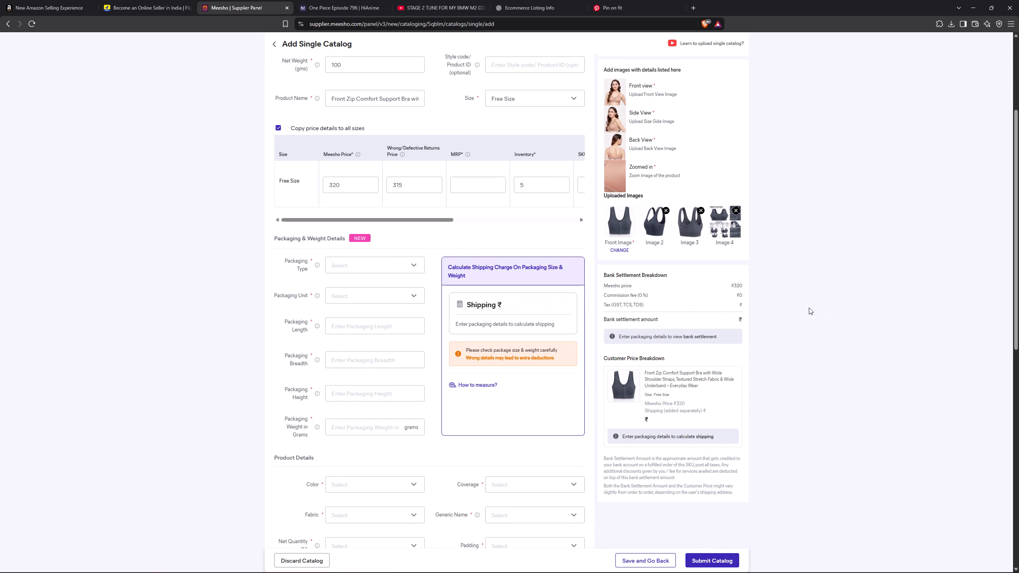
Set the MRP of Product 3's Free Size to 1200.
left_click(467, 184)
type("2100")
left_click_drag(470, 186, 433, 183)
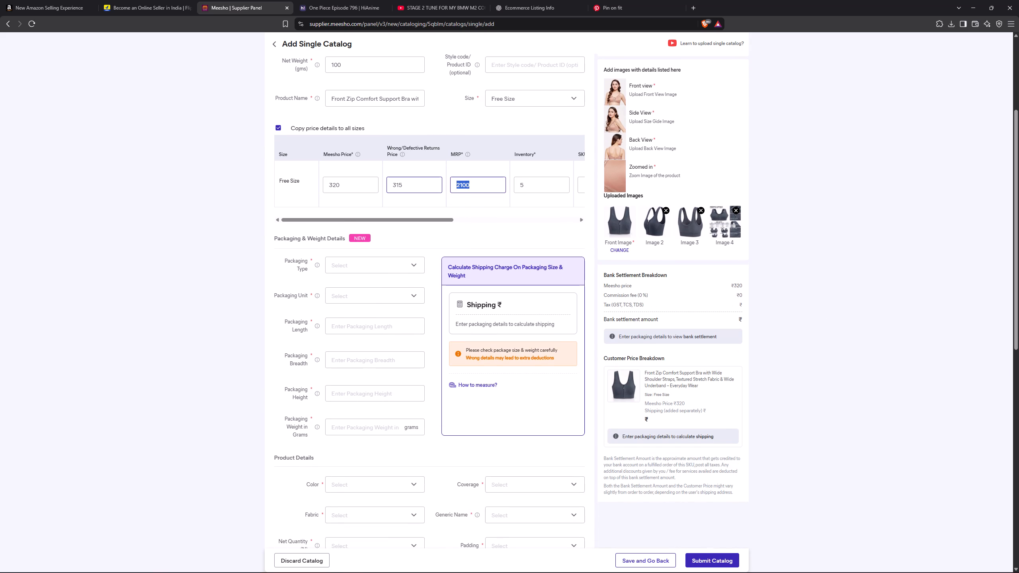
left_click_drag(433, 183, 406, 180)
type("12000")
key("BackSpace")
left_click(960, 207)
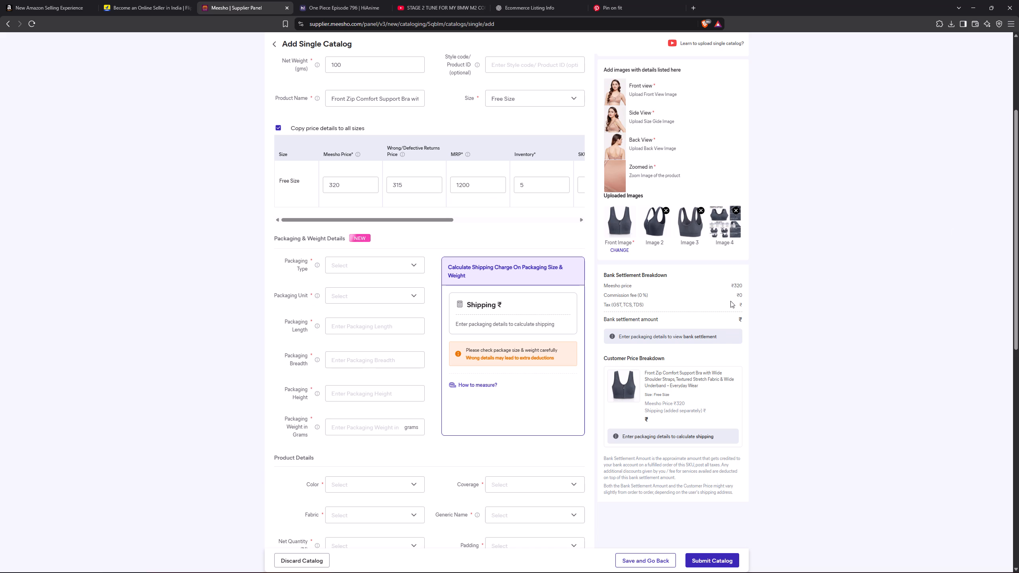
Set Product 3's packaging type to Loose Packaging and the packaging unit to inch.
left_click(347, 269)
left_click(355, 312)
left_click(358, 301)
left_click(343, 343)
Enter Product 3's packaging length 10, breadth 12 and height 5 inches, with a packaging weight of 100 grams.
left_click(351, 322)
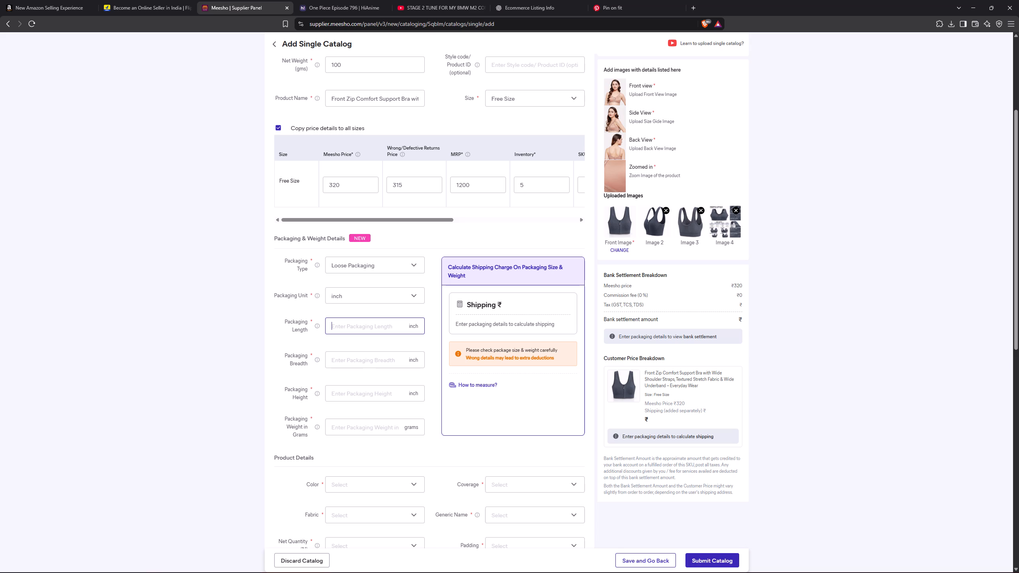
type("10")
left_click(358, 364)
type("12")
left_click(377, 399)
key("5")
left_click(365, 432)
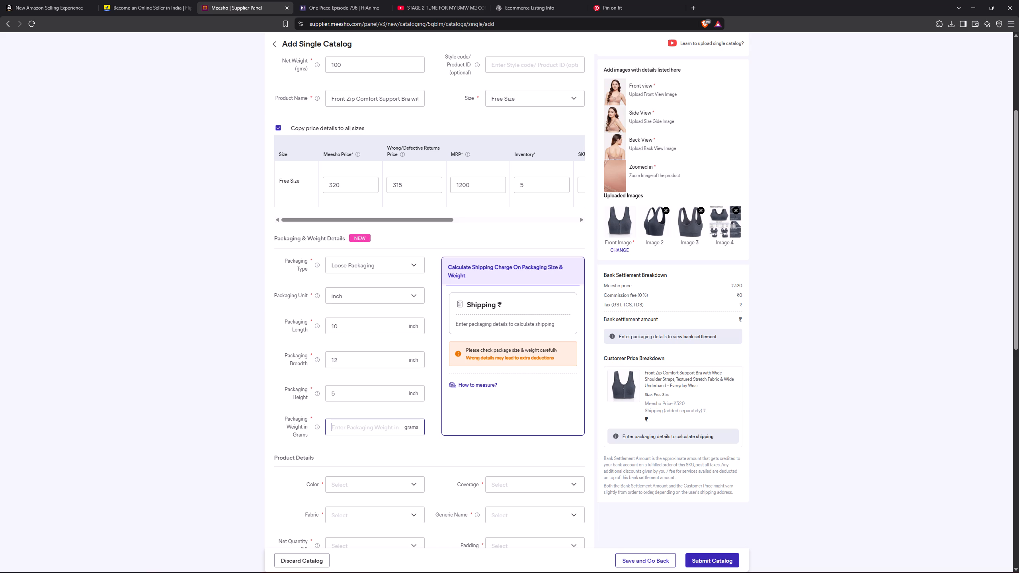
type("10")
key("0")
left_click(978, 449)
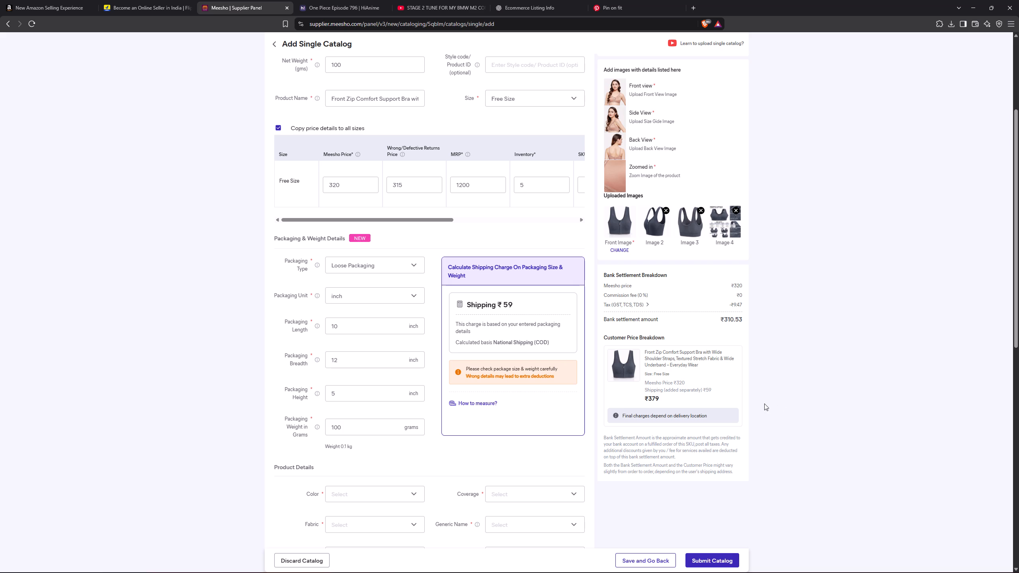
Review the details entered for Product 2 and Product 1 for reference, and return to Product 3.
scroll(699, 392, "up", 7)
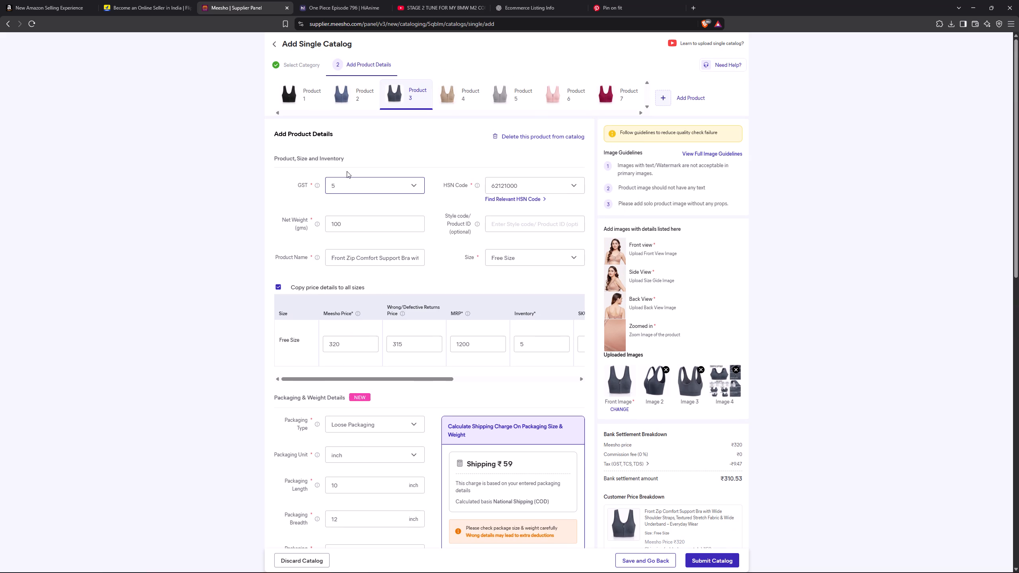
left_click(356, 87)
scroll(472, 182, "down", 5)
scroll(501, 201, "up", 6)
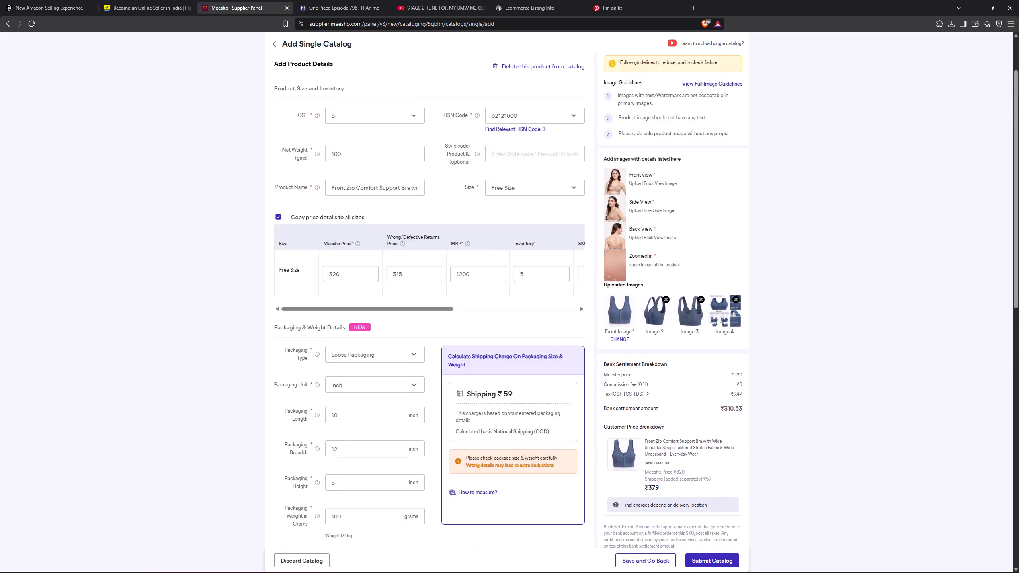
left_click(294, 98)
scroll(488, 168, "down", 4)
scroll(506, 175, "up", 6)
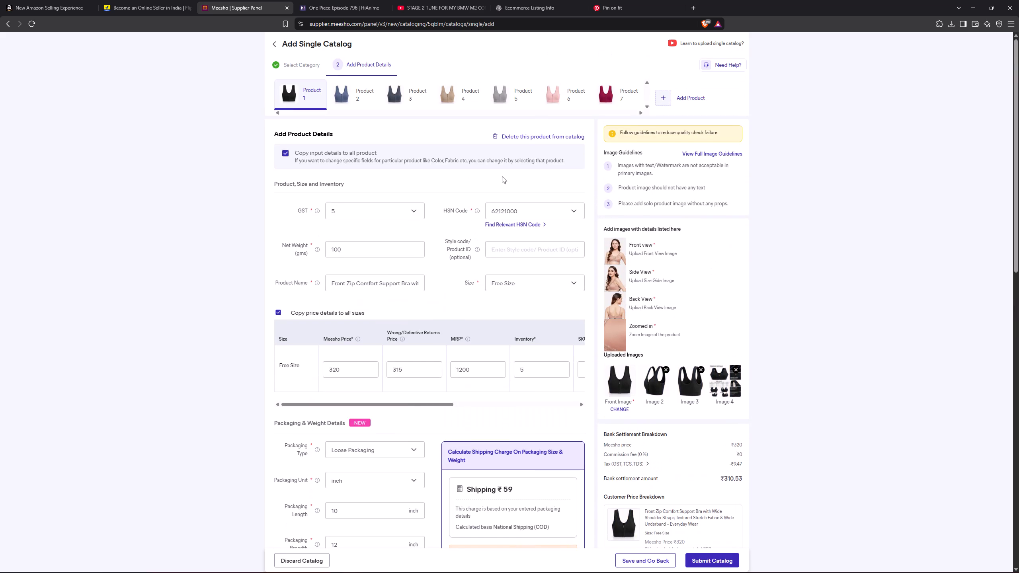
left_click(408, 103)
In Product 3's product details, set the color to Grey and the fabric to Hosiery.
scroll(397, 280, "down", 8)
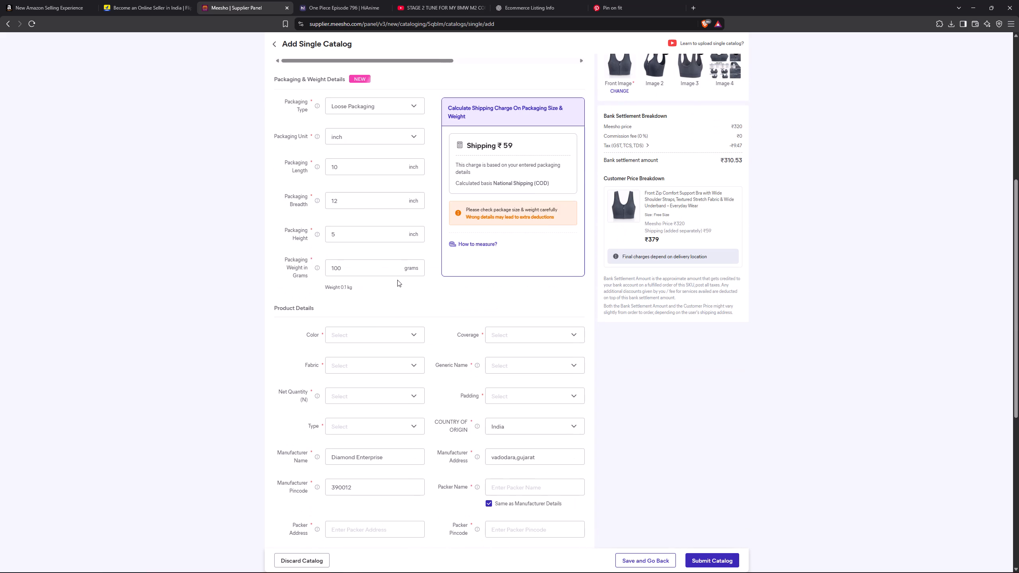
left_click(354, 331)
left_click(356, 353)
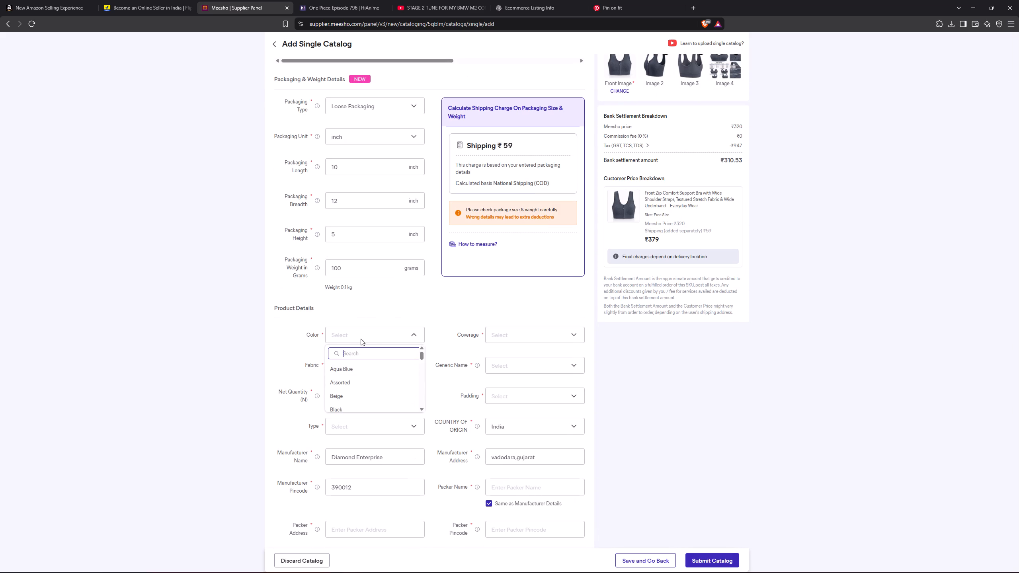
type("da")
key("BackSpace")
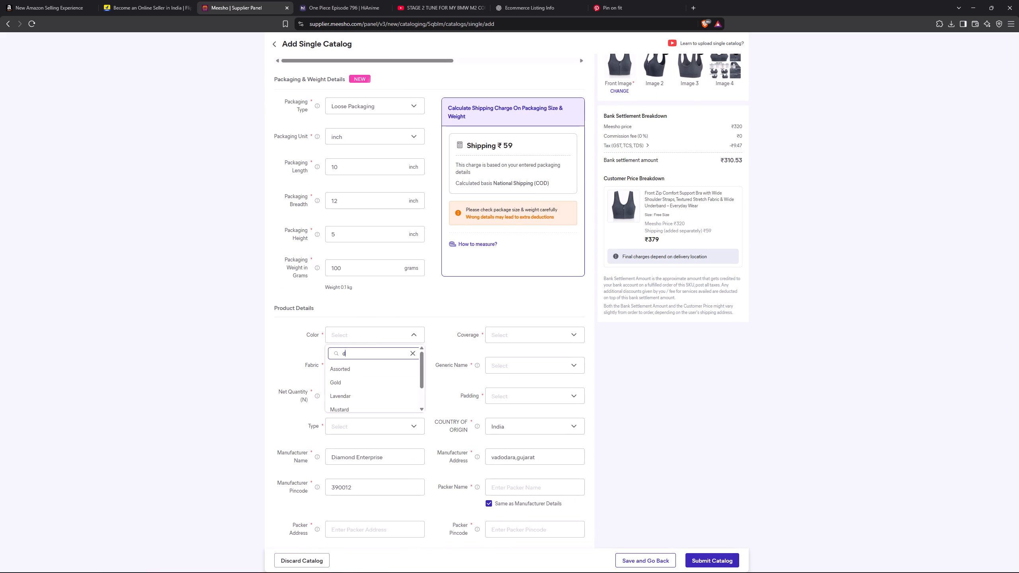
key("BackSpace")
key("BackSpace")
type("gre")
left_click(347, 382)
left_click(365, 365)
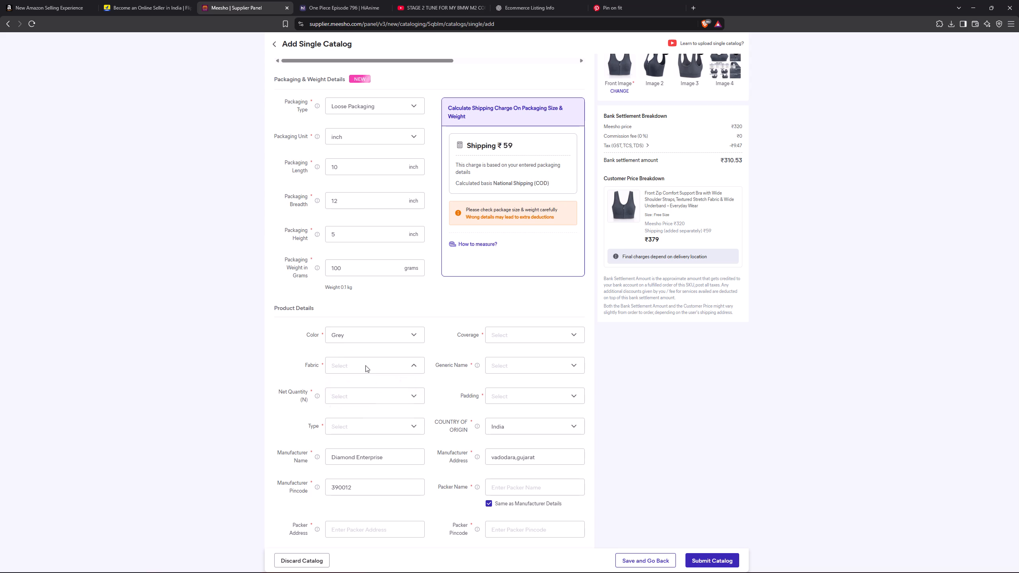
left_click(360, 388)
key("h")
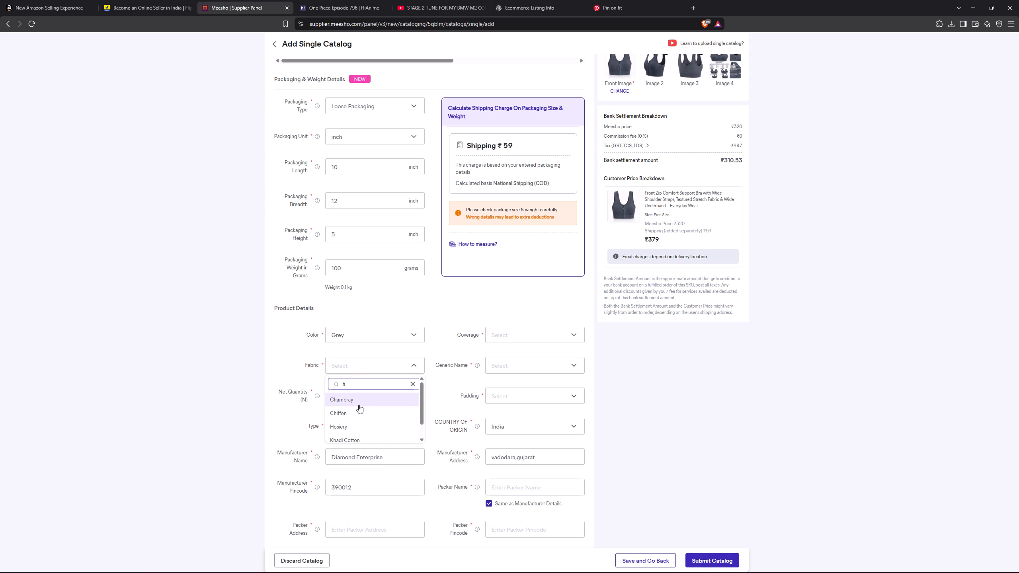
left_click(352, 424)
Set Product 3's coverage to Full and its generic name to Bra.
left_click(519, 337)
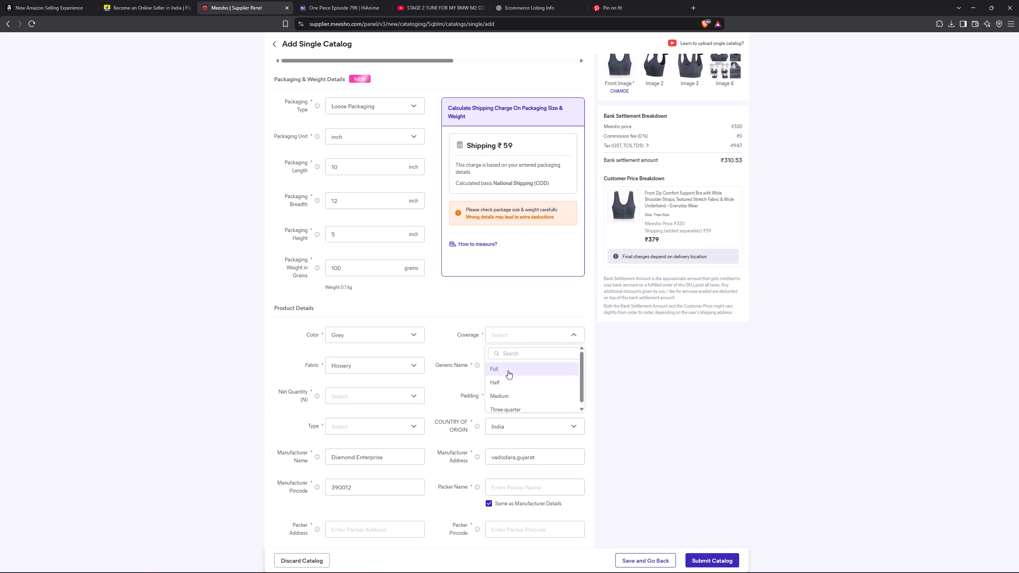
left_click(506, 383)
left_click(514, 333)
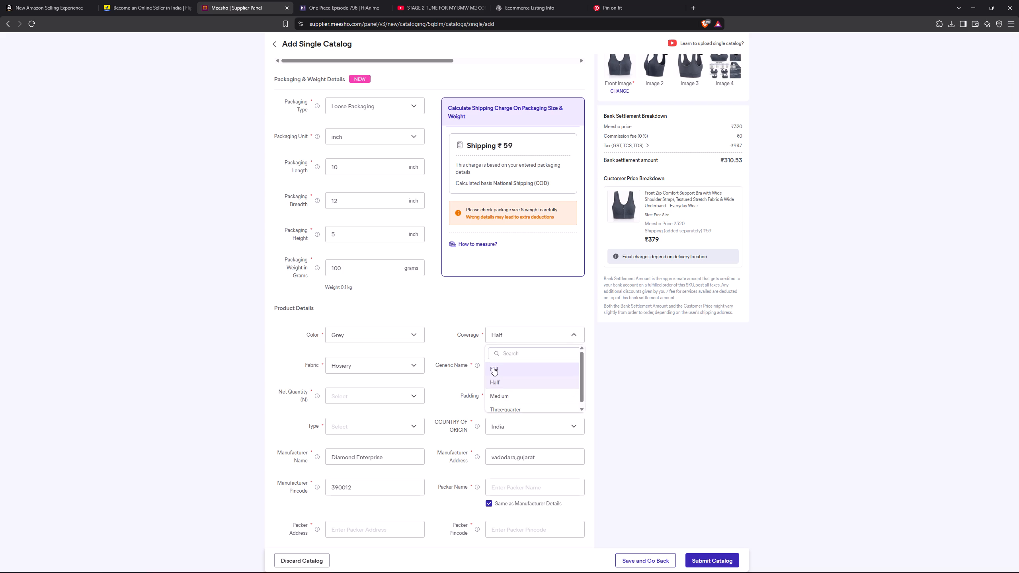
left_click(493, 367)
left_click(500, 364)
left_click(511, 425)
Set Product 3's padding to Lightly.
left_click(518, 396)
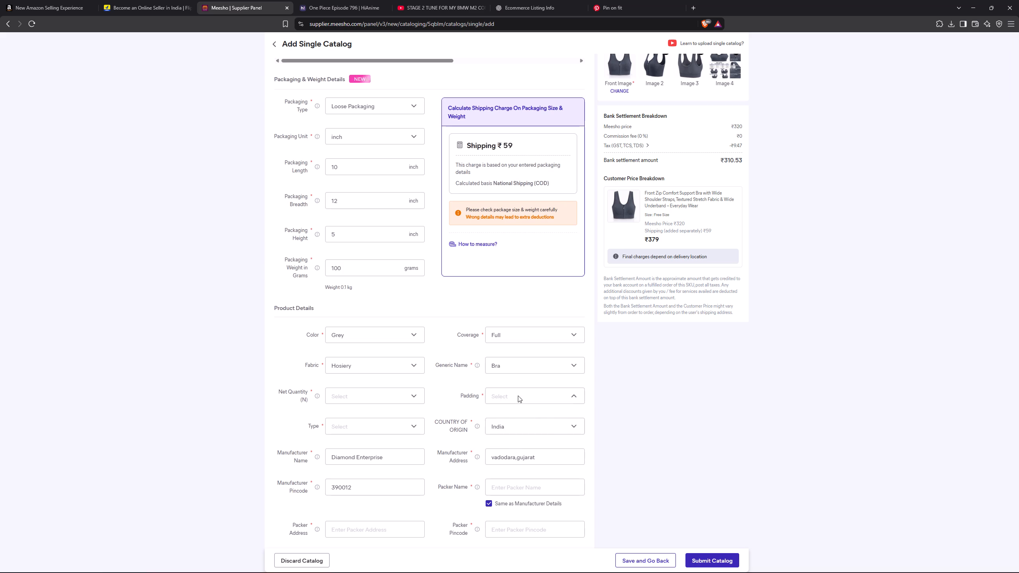
left_click(516, 433)
left_click(526, 393)
left_click(512, 446)
Set Product 3's net quantity to 1 and its type to Front Open/Front Button Bra.
left_click(356, 419)
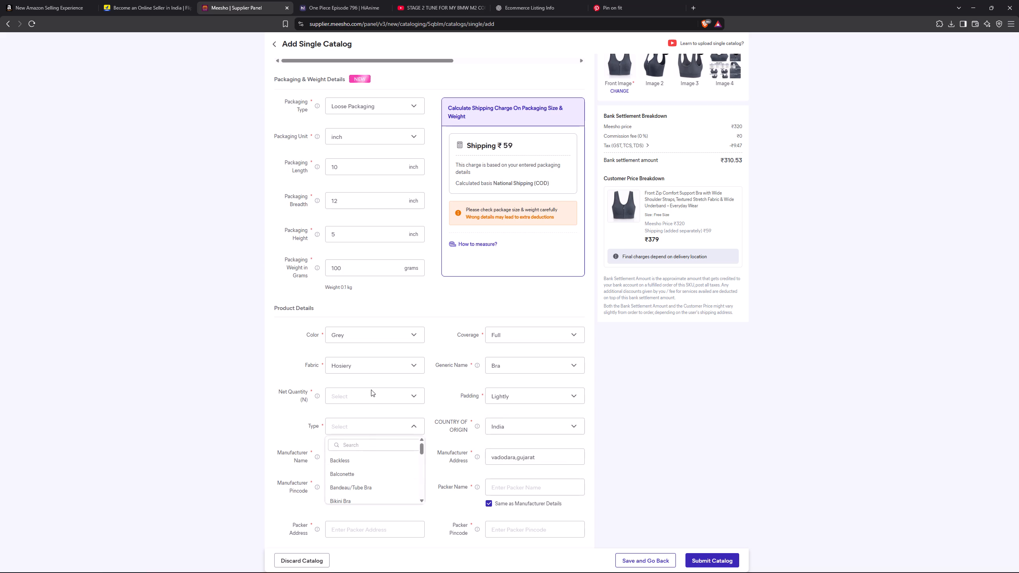
left_click(371, 390)
left_click(367, 400)
left_click(380, 391)
left_click(358, 432)
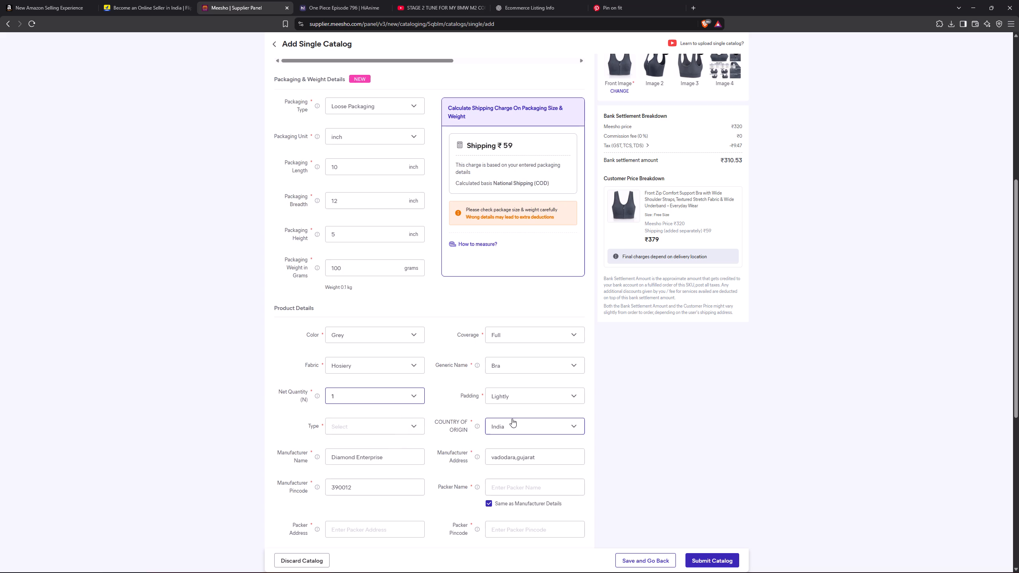
left_click(376, 420)
scroll(369, 488, "down", 2)
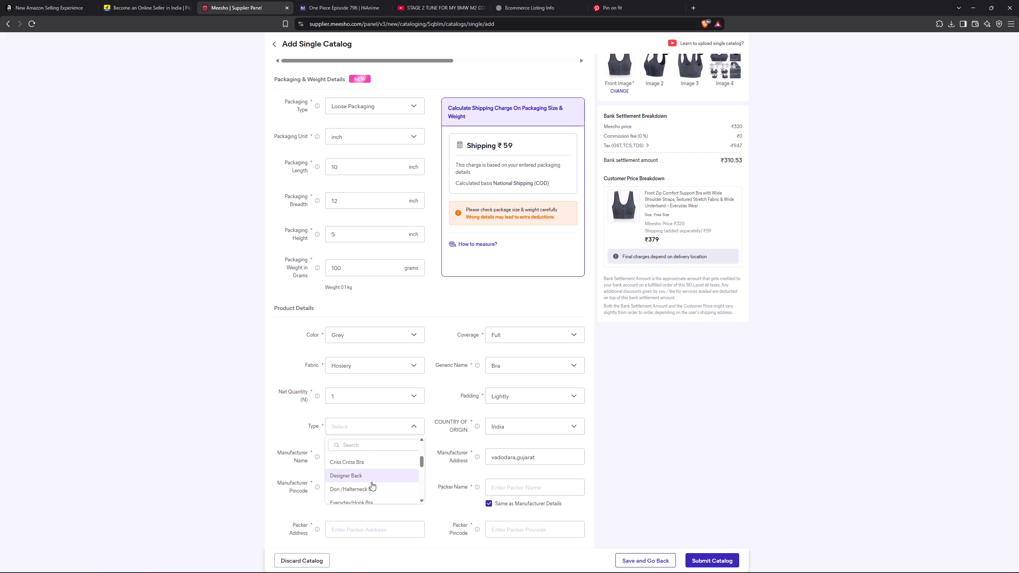
scroll(372, 478, "down", 1)
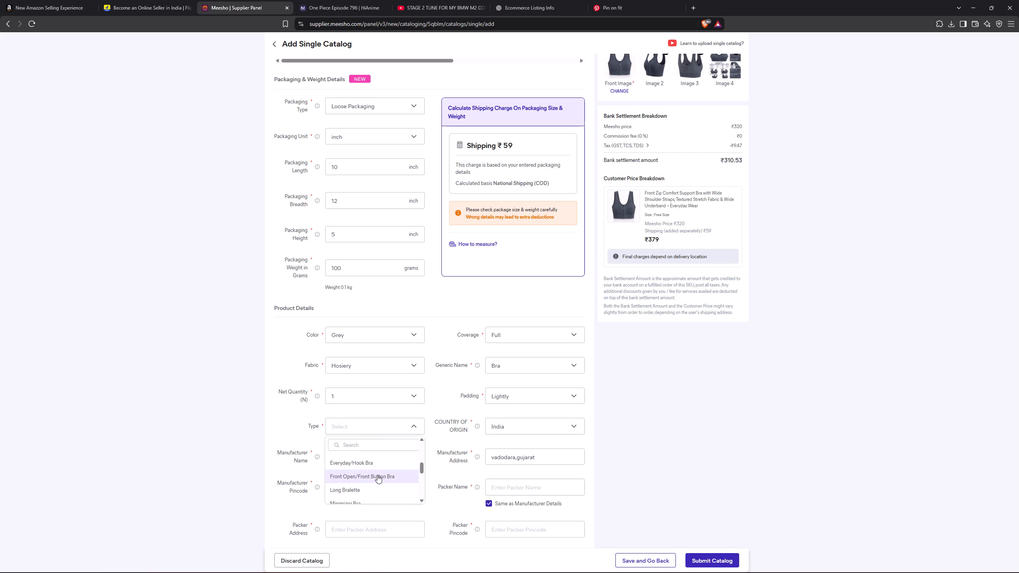
left_click(377, 475)
Fill in Product 3's packer details by reapplying the option that makes them the same as the manufacturer's.
scroll(501, 448, "down", 2)
double_click(488, 424)
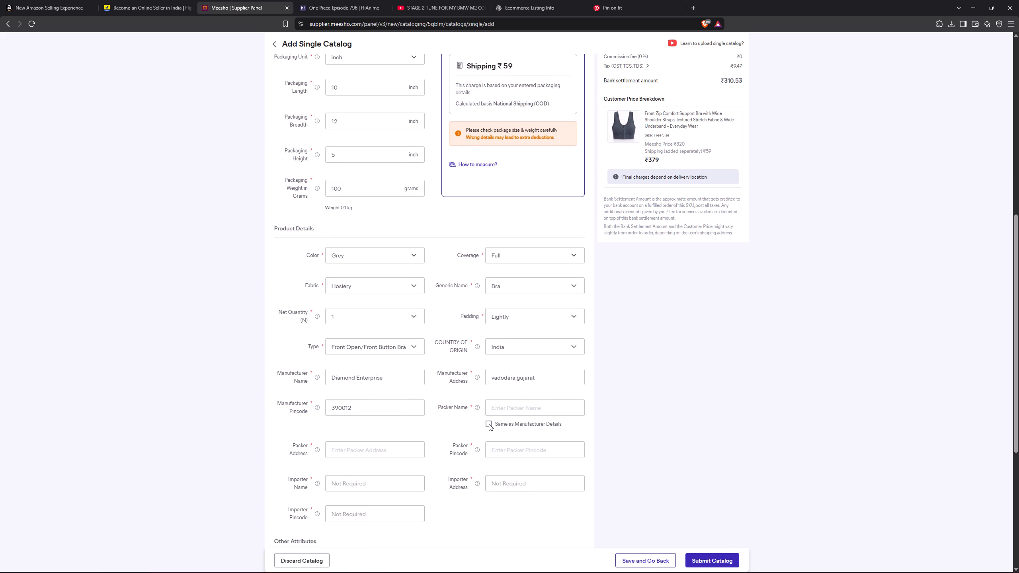
Under Product 3's other attributes, set the add-on to Pads and the closure to Front Closure.
scroll(490, 425, "down", 5)
left_click(362, 368)
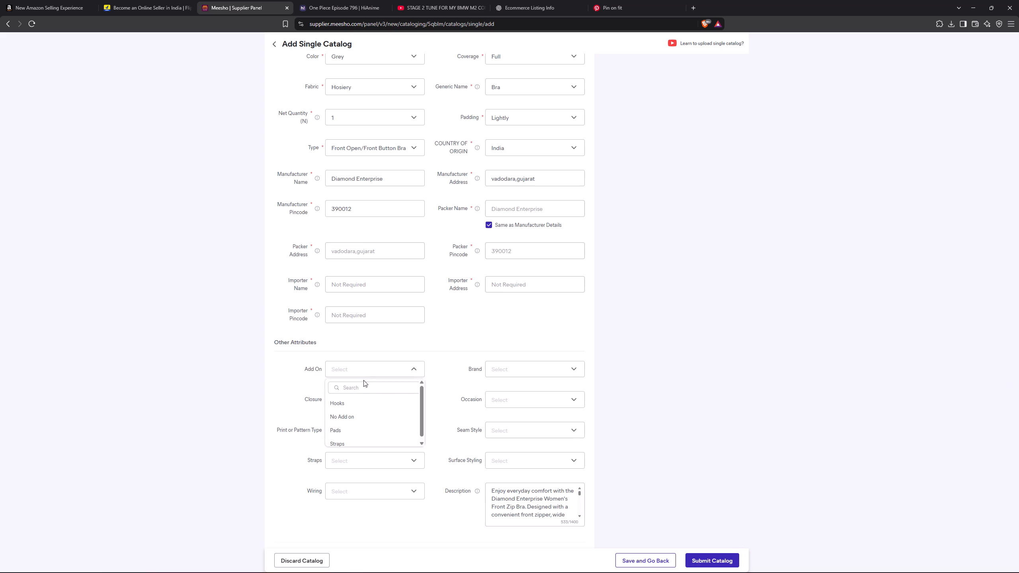
scroll(356, 421, "down", 1)
scroll(356, 421, "up", 1)
left_click(349, 432)
left_click(345, 406)
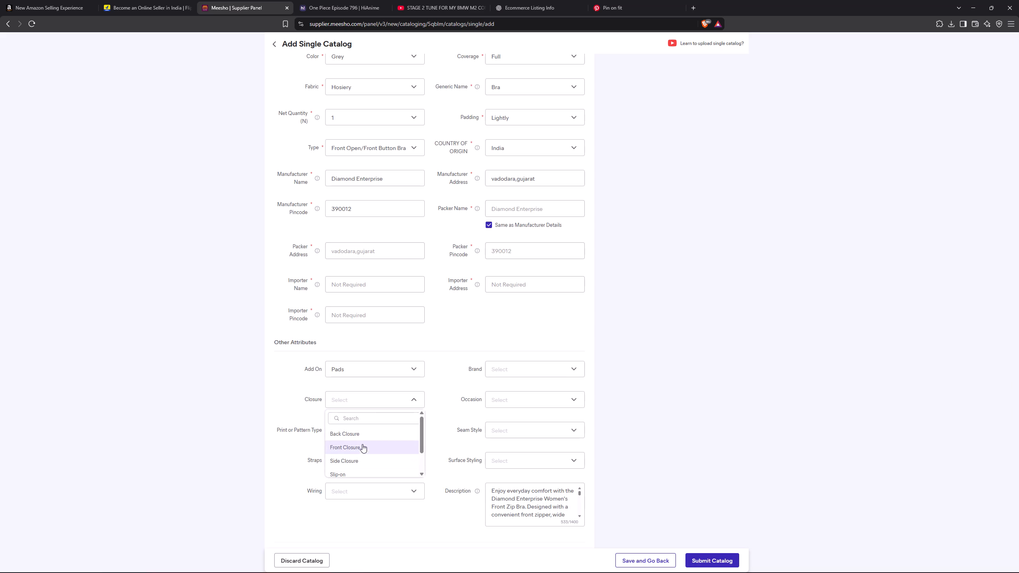
left_click(362, 448)
Under Product 3's other attributes, set the straps to Regular and the wiring to Non Wired.
left_click(364, 461)
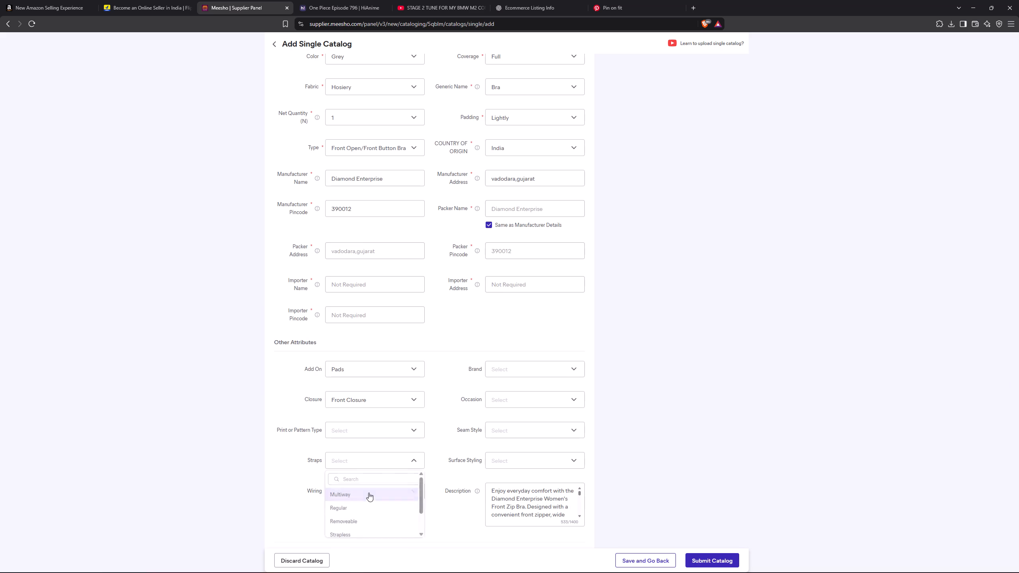
left_click(361, 513)
left_click(365, 487)
left_click(360, 526)
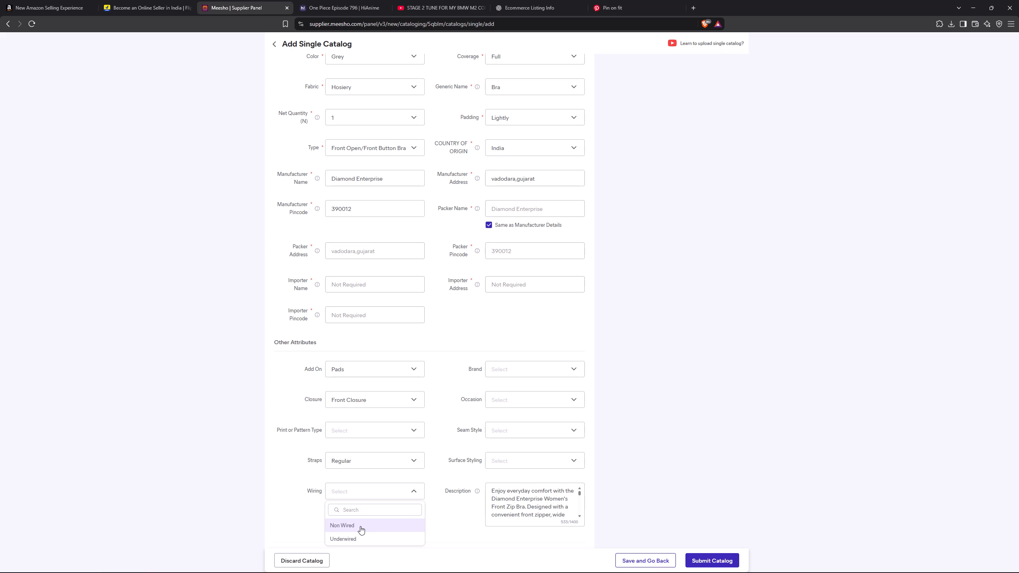
Set Product 3's occasion to Everyday and its seam style to Seamless.
left_click(521, 404)
left_click(515, 435)
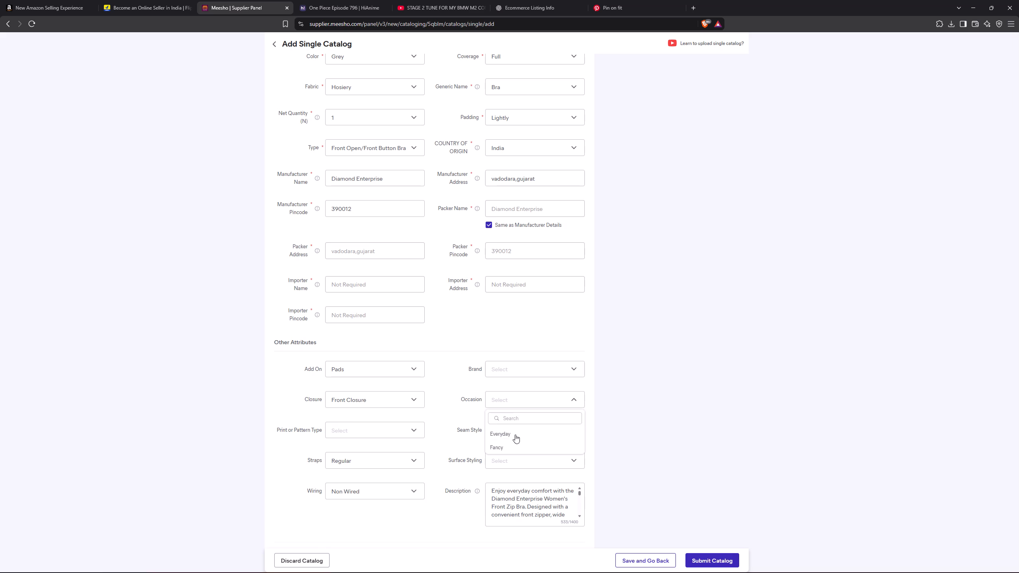
left_click(498, 426)
left_click(510, 488)
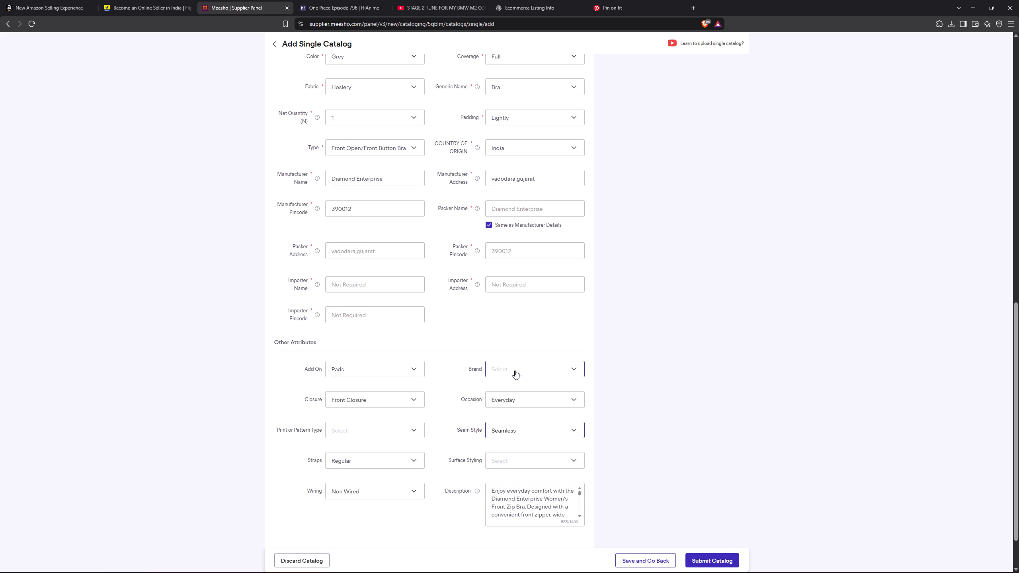
left_click(492, 458)
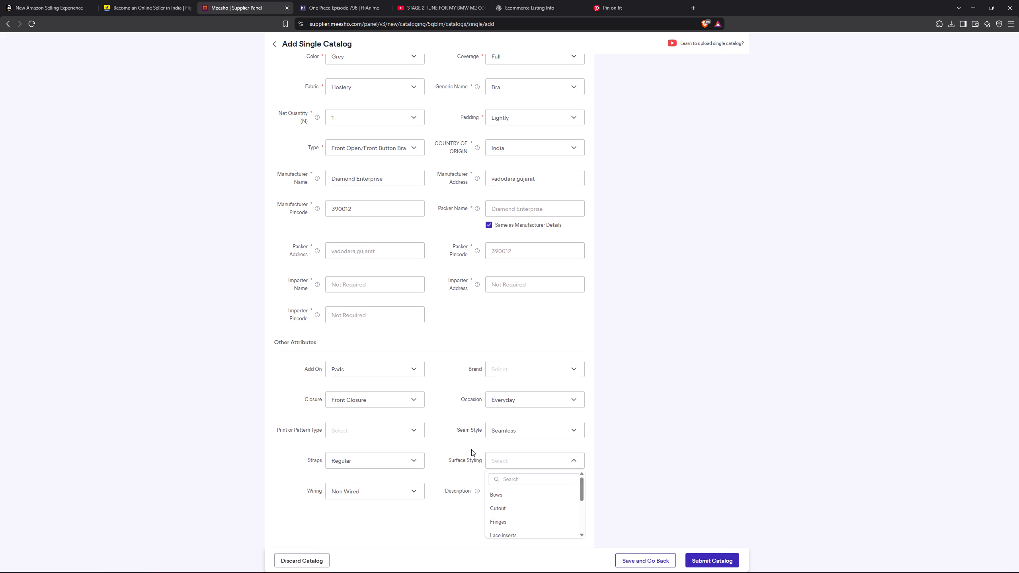
left_click(471, 449)
Switch to Product 4 and enter a Meesho price of 320, a wrong/defective returns price of 315 and an MRP of 1200.
scroll(452, 450, "up", 8)
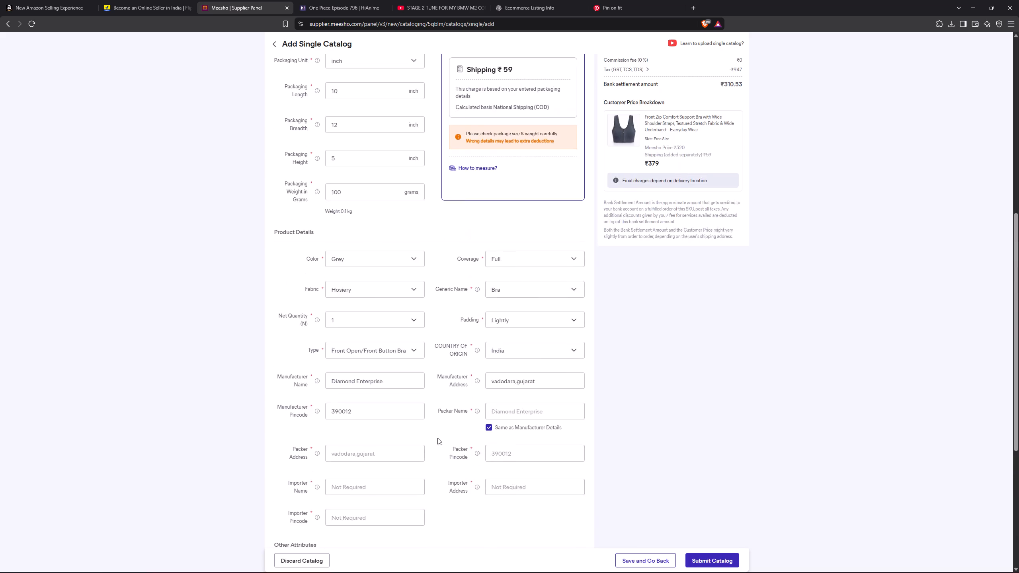
scroll(437, 438, "up", 11)
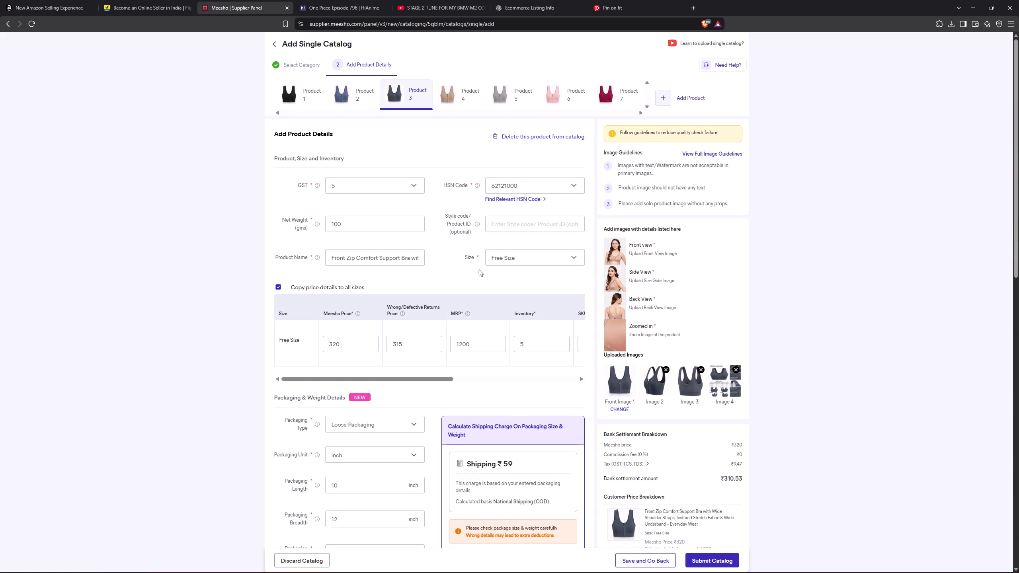
left_click(473, 101)
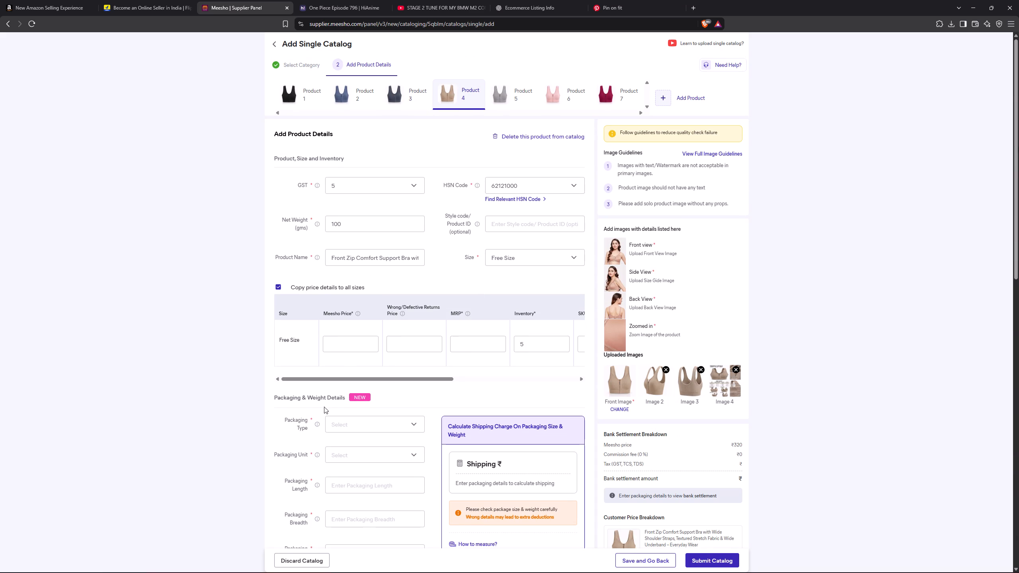
left_click(338, 344)
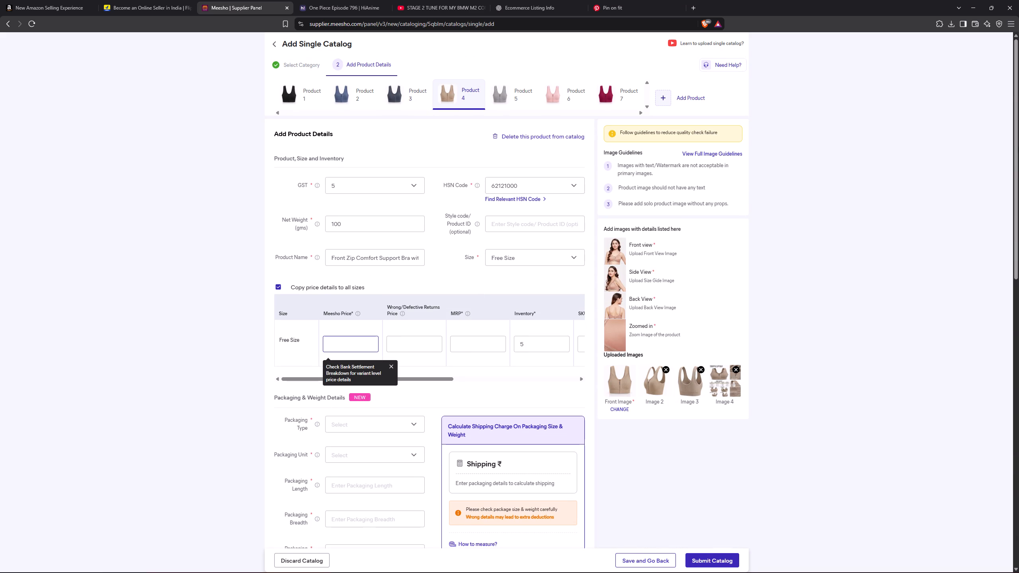
type("320")
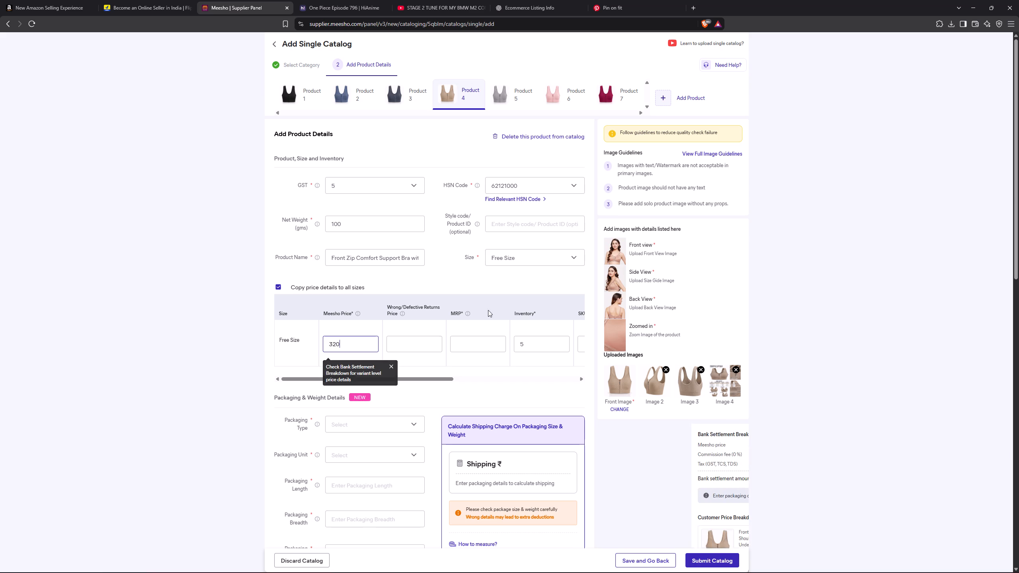
left_click(414, 344)
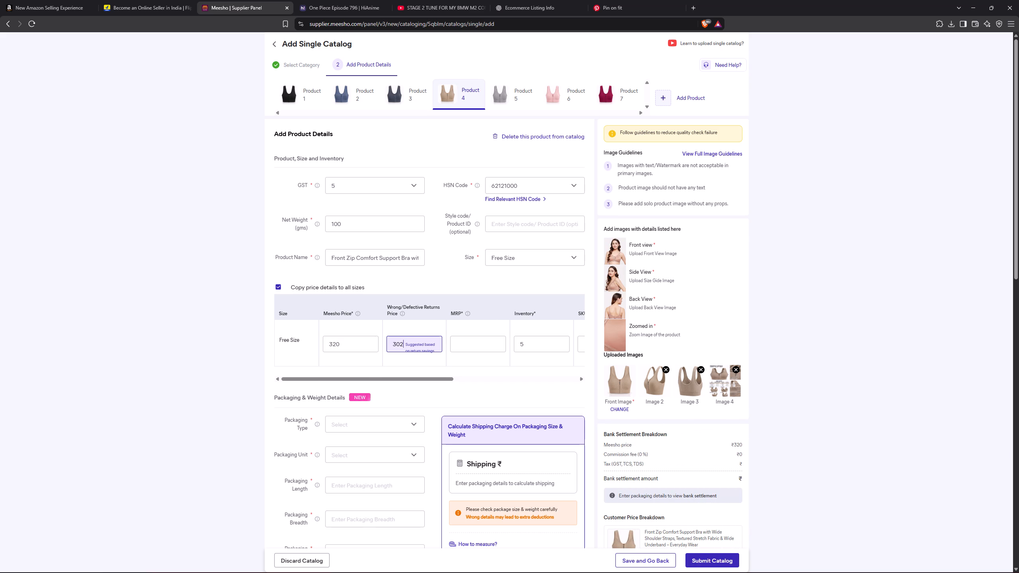
key("BackSpace")
key("BackSpace")
key("BackSpace")
key("BackSpace")
type("315")
left_click(471, 347)
type("12000")
key("BackSpace")
Set Product 4's packaging type to Loose Packaging and its packaging unit to inch.
left_click(433, 379)
left_click(373, 411)
left_click(372, 424)
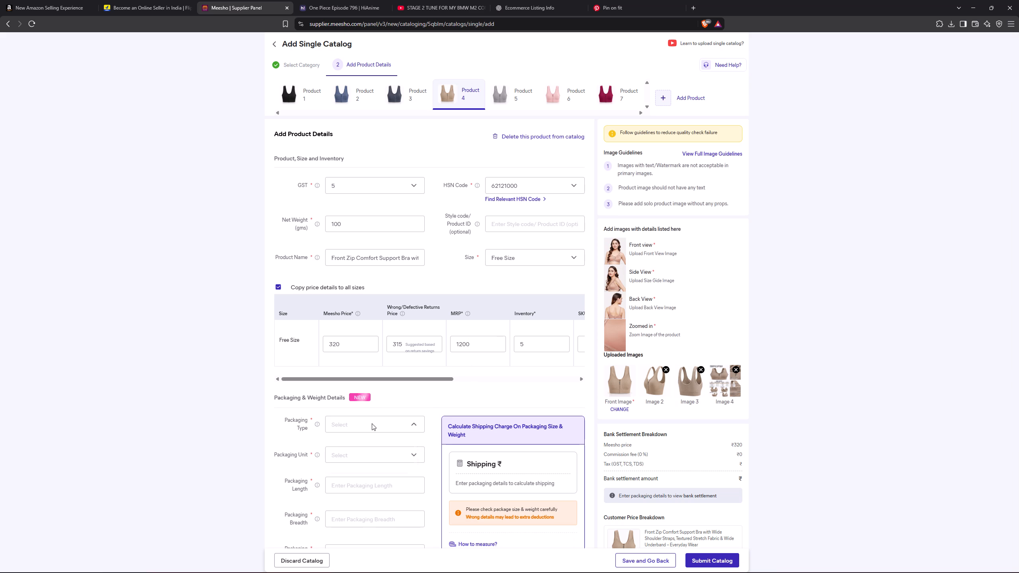
left_click(357, 470)
left_click(368, 461)
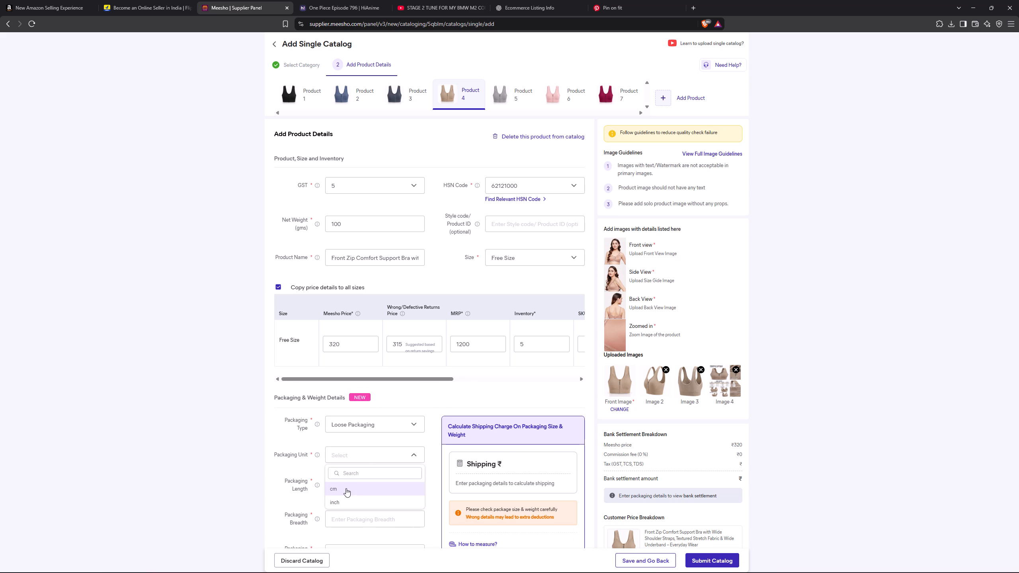
left_click(343, 501)
Set Product 4's packaging length to 10 inches and its breadth to 12 inches.
left_click(350, 485)
type("10")
scroll(355, 477, "up", 1)
left_click(353, 521)
key("1")
key("2")
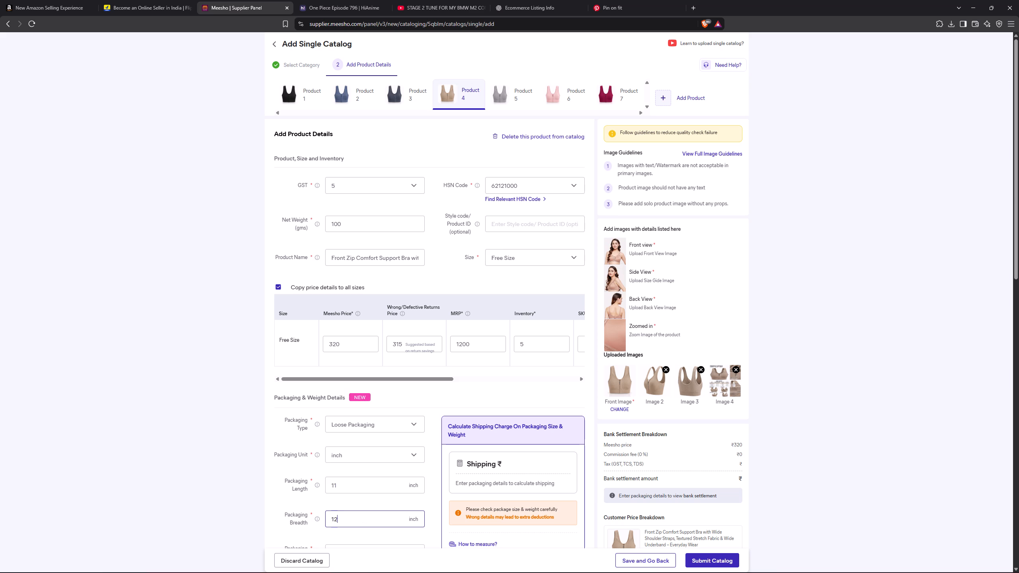
left_click_drag(347, 487, 267, 485)
key("1")
key("0")
left_click_drag(345, 517, 340, 517)
Set Product 4's packaging height to 5 inches and its packaging weight to 100 grams.
scroll(377, 507, "down", 3)
left_click(347, 429)
key("5")
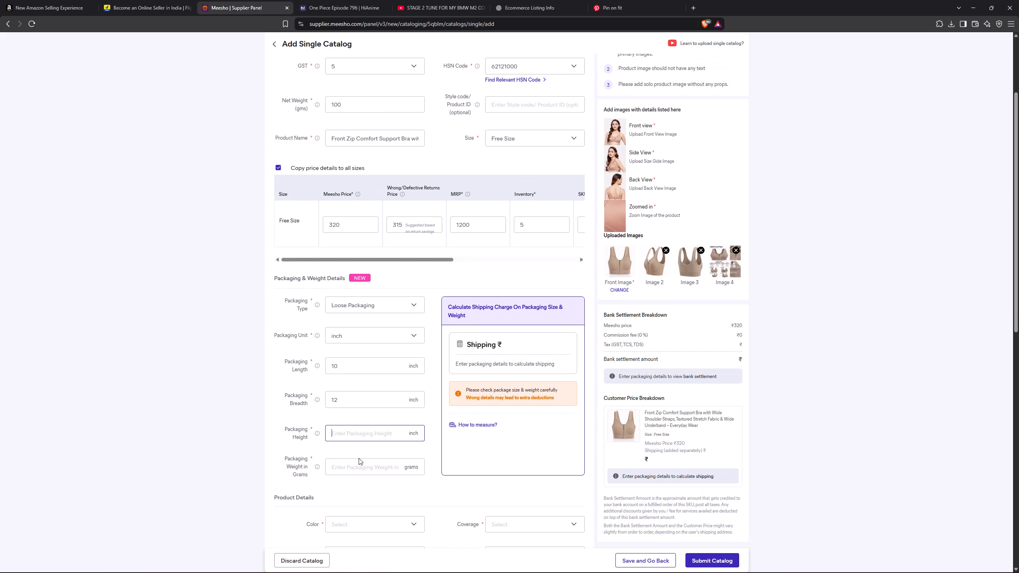
left_click(366, 468)
key("1")
key("0")
key("0")
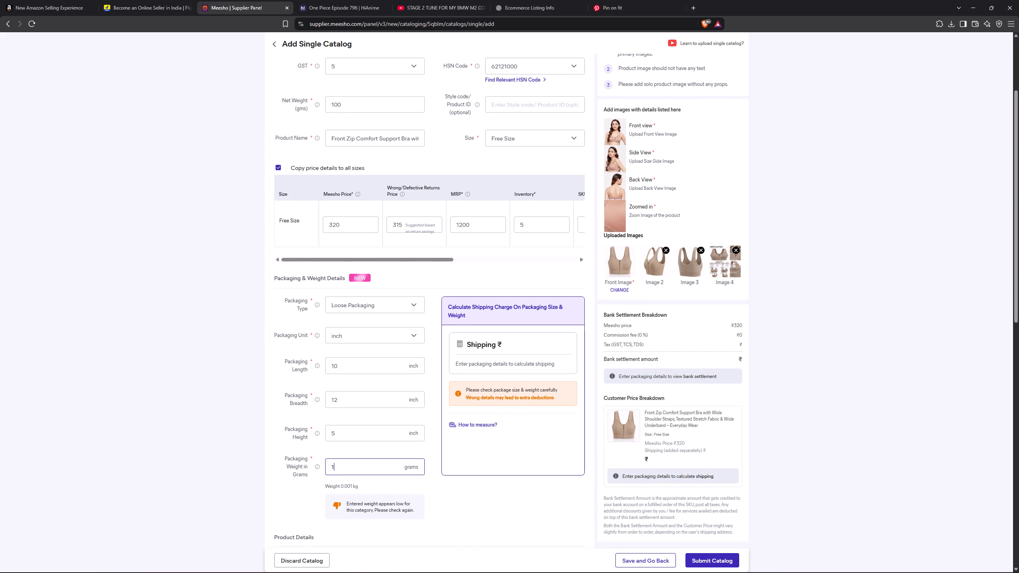
Under Product 4's product details, set the color to Cream and the fabric to Hosiery.
scroll(378, 485, "down", 2)
left_click(351, 450)
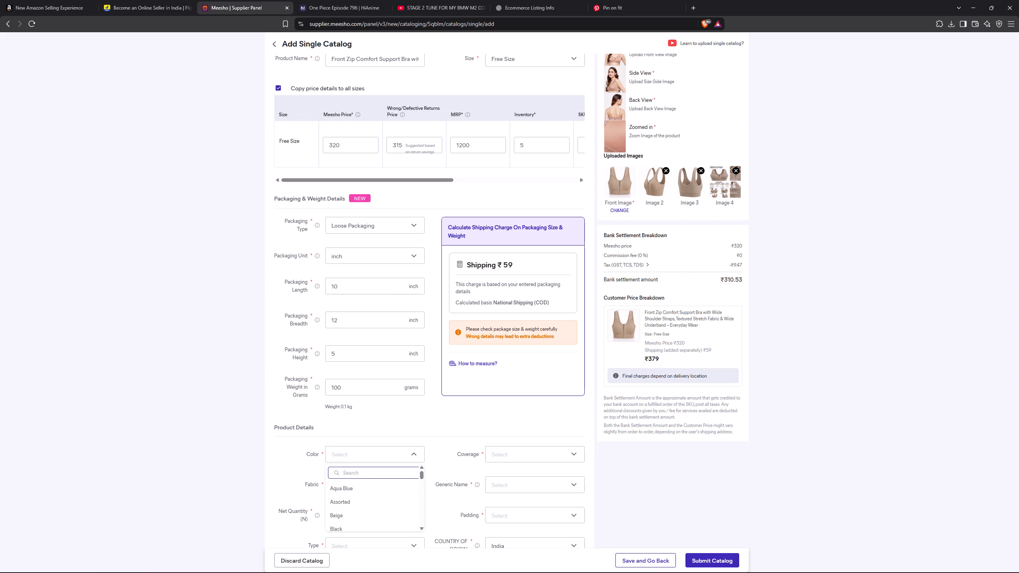
left_click(355, 480)
left_click(361, 471)
type("cr")
key("e")
left_click(349, 489)
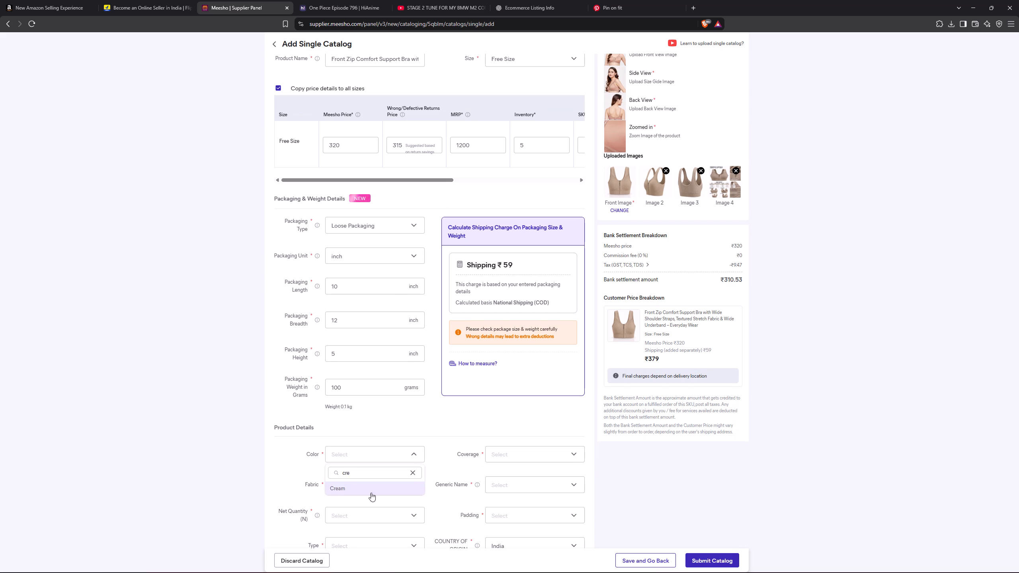
scroll(387, 483, "down", 3)
left_click(386, 363)
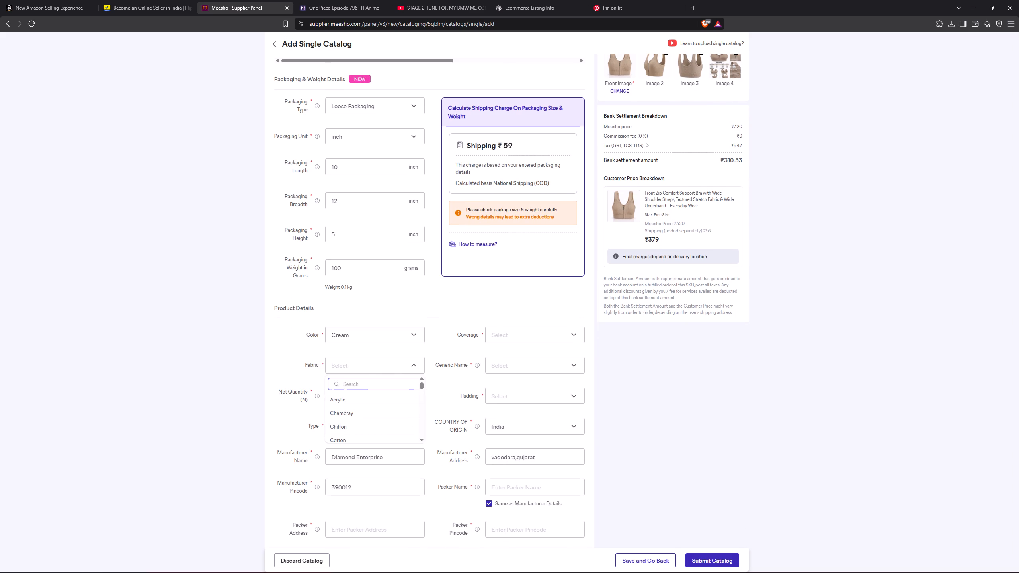
left_click(351, 385)
key("h")
left_click(359, 424)
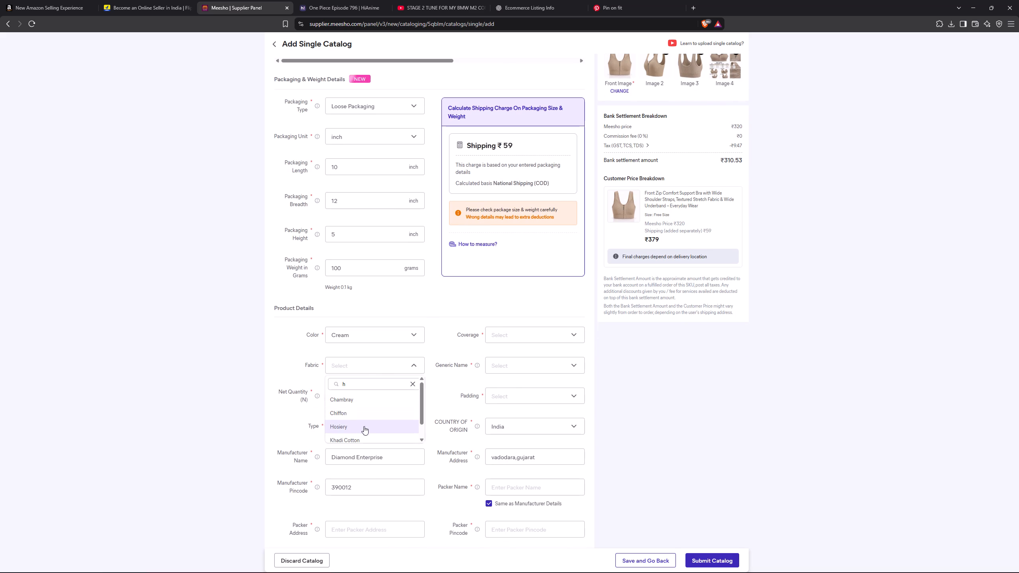
Set Product 4's net quantity to 1 and its type to Front Open/Front Button Bra.
left_click(365, 390)
left_click(345, 434)
left_click(351, 427)
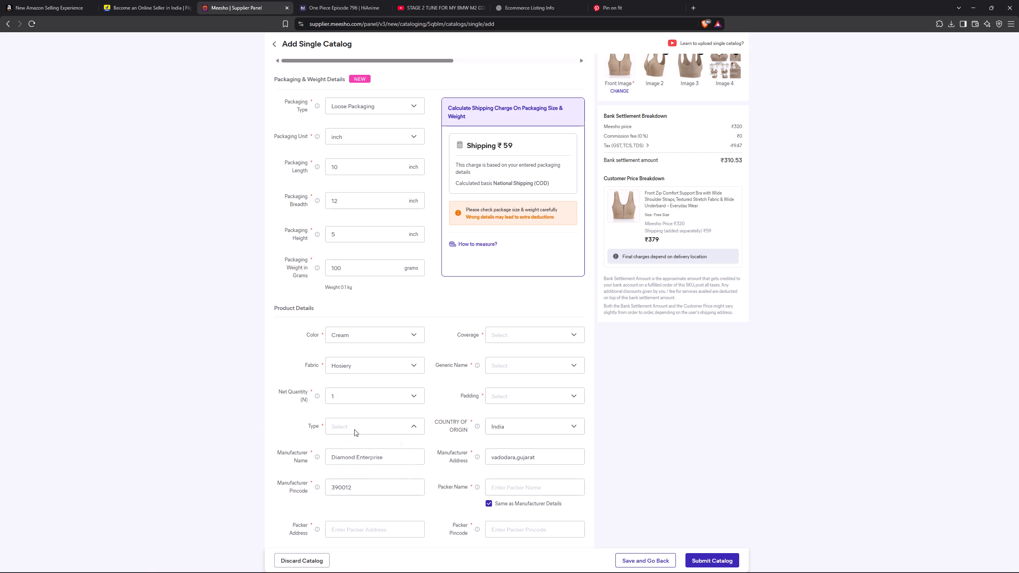
scroll(357, 483, "down", 3)
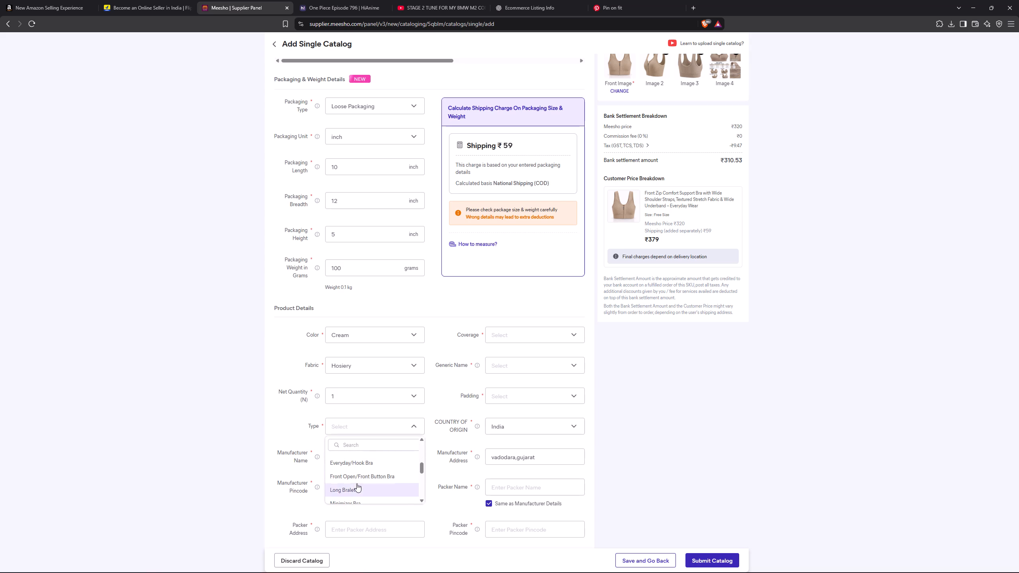
left_click(357, 478)
Set Product 4's coverage to Full, its generic name to Bra and its padding to Lightly.
left_click(526, 327)
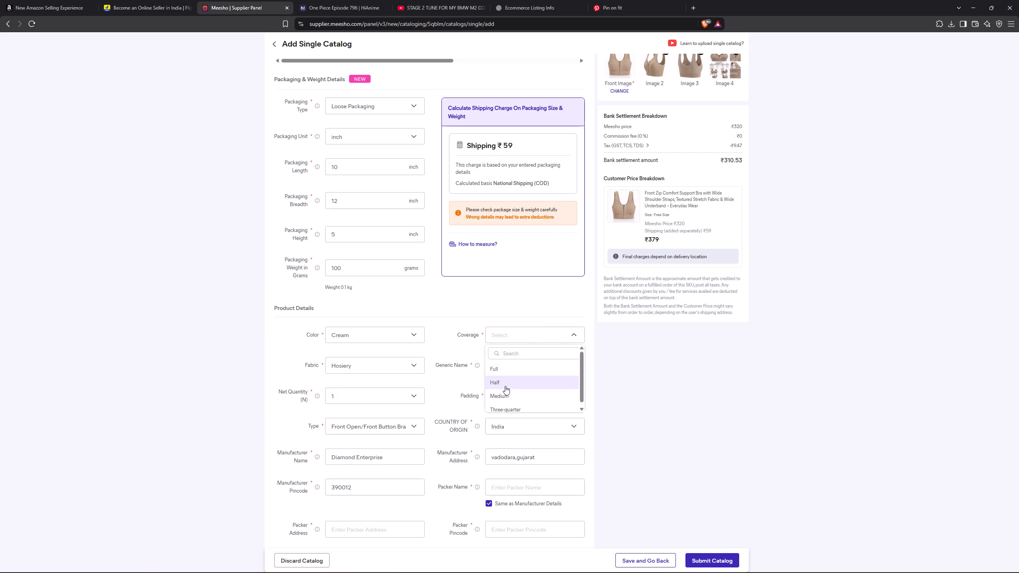
left_click(509, 365)
left_click(516, 364)
left_click(511, 432)
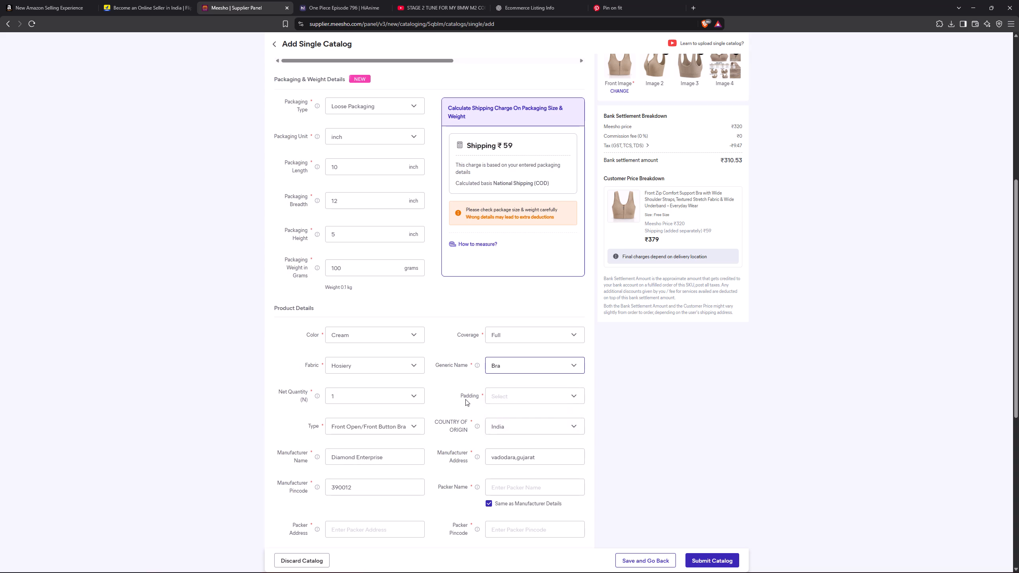
left_click(511, 393)
left_click(509, 443)
Fill in Product 4's packer details by reapplying the option that makes them the same as the manufacturer's.
scroll(429, 460, "down", 3)
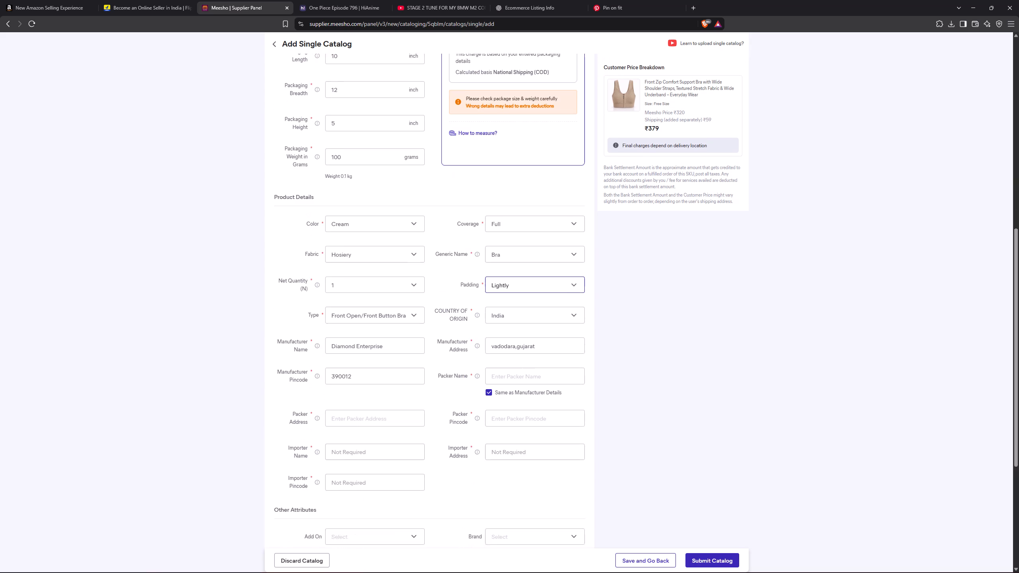
left_click(487, 380)
left_click(492, 386)
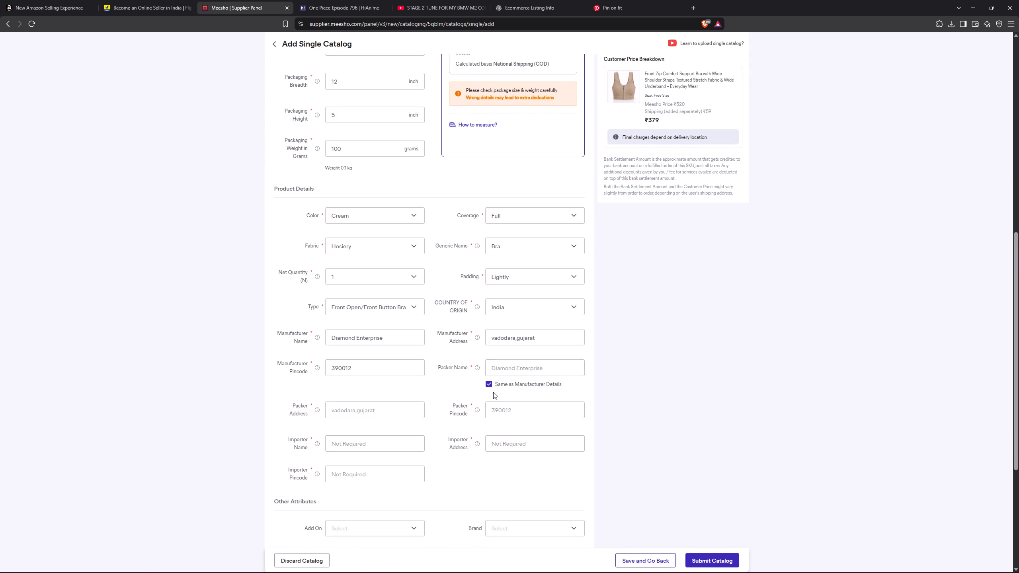
Under Product 4's other attributes, set the add-on to Pads and the closure to Front Closure.
scroll(488, 405, "down", 5)
scroll(467, 394, "up", 1)
left_click(386, 371)
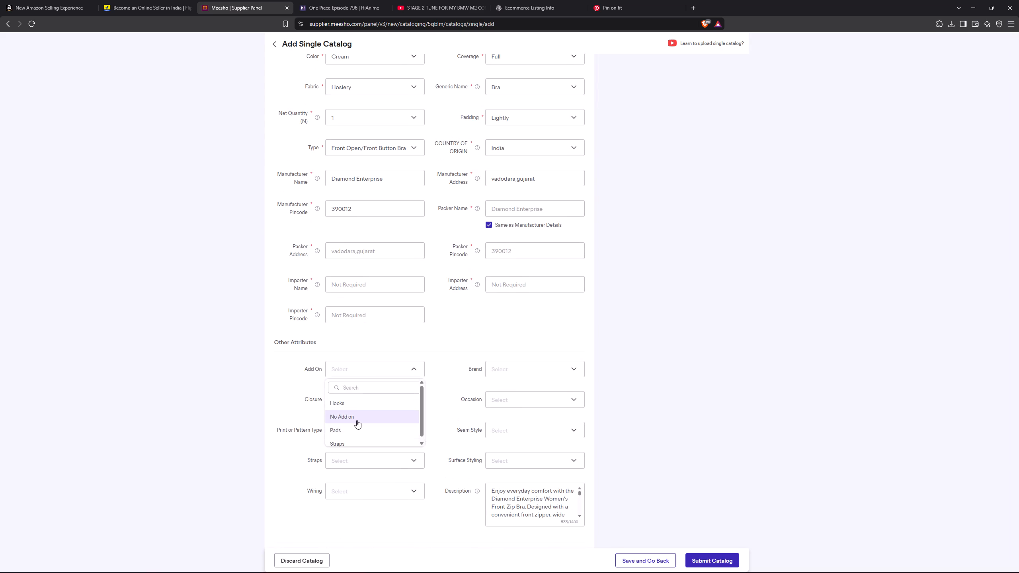
left_click(344, 431)
left_click(349, 400)
left_click(358, 448)
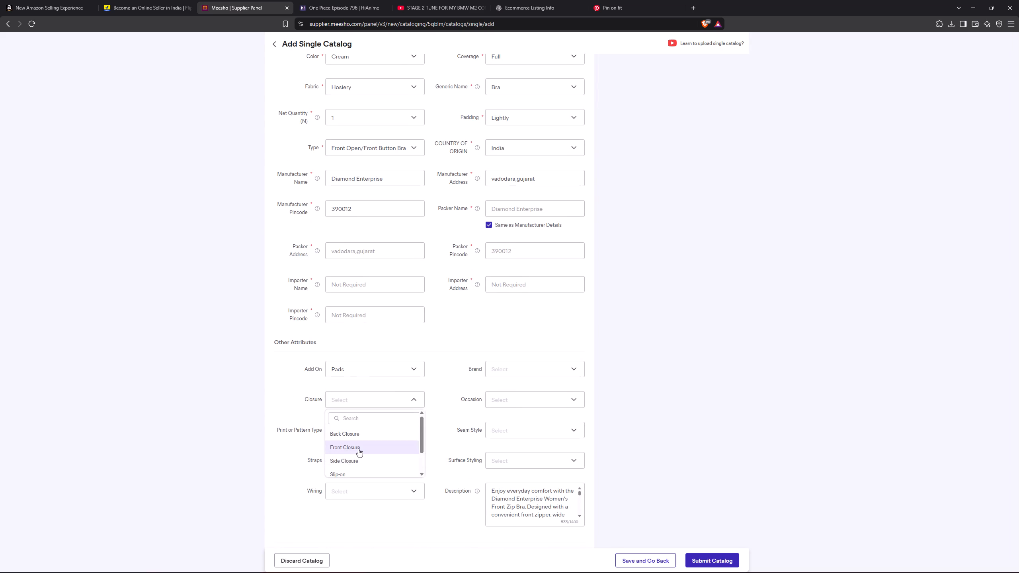
Set Product 4's wiring to Non Wired and its straps to Regular.
left_click(347, 492)
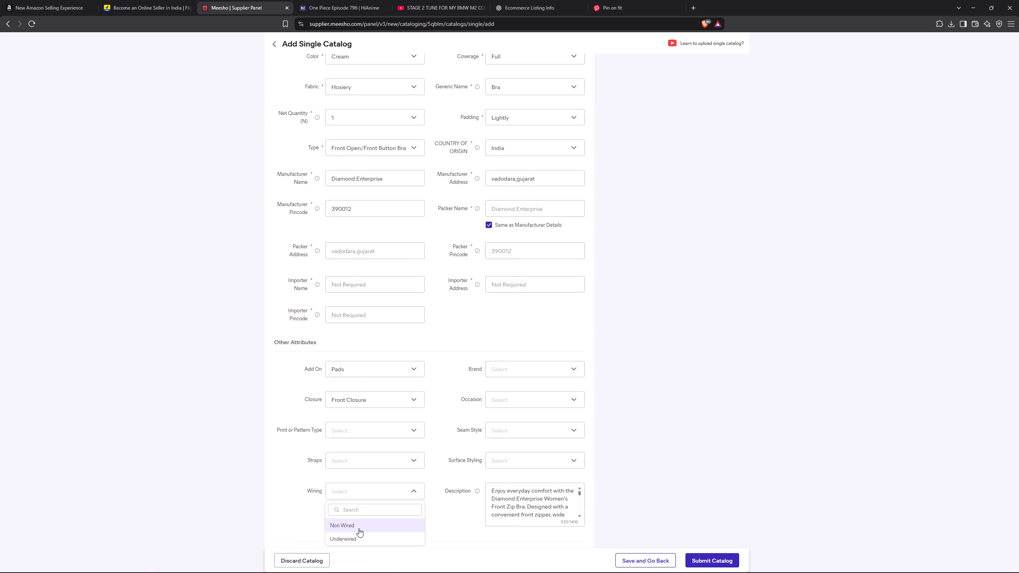
left_click(360, 525)
left_click(366, 459)
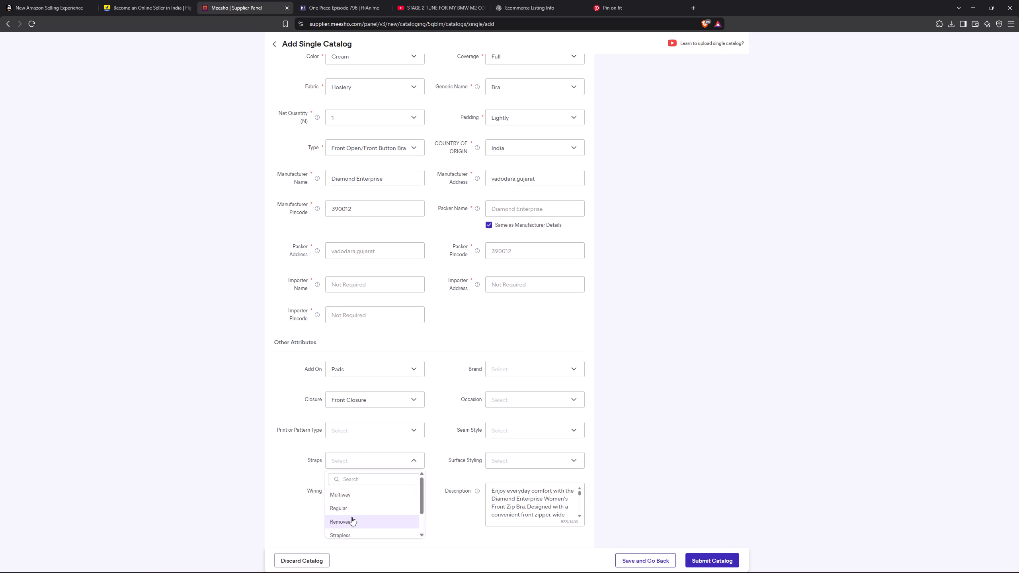
left_click(356, 504)
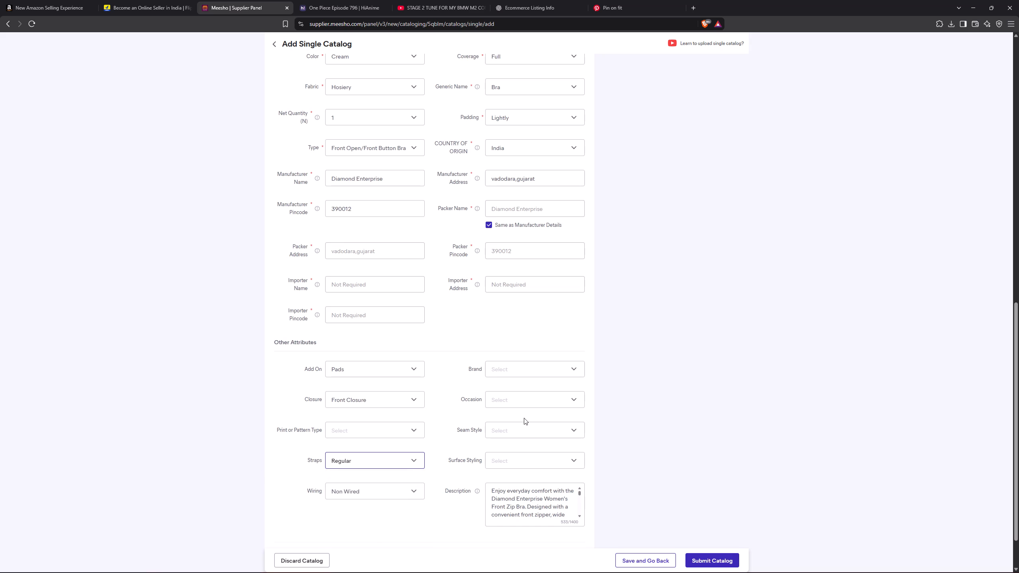
Set Product 4's seam style to Seamless.
left_click(519, 435)
left_click(506, 496)
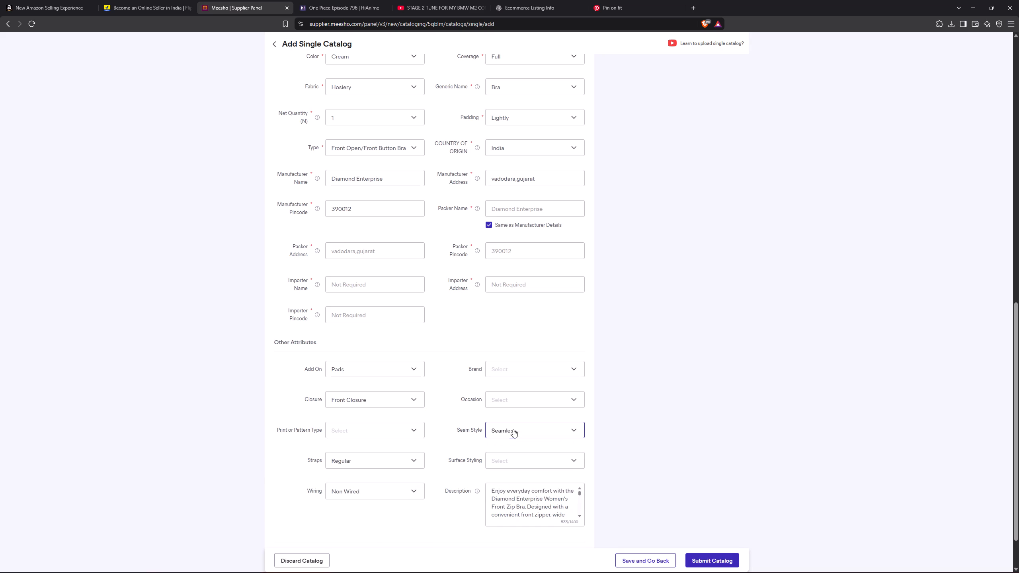
Set Product 4's occasion to Everyday.
left_click(524, 396)
left_click(520, 429)
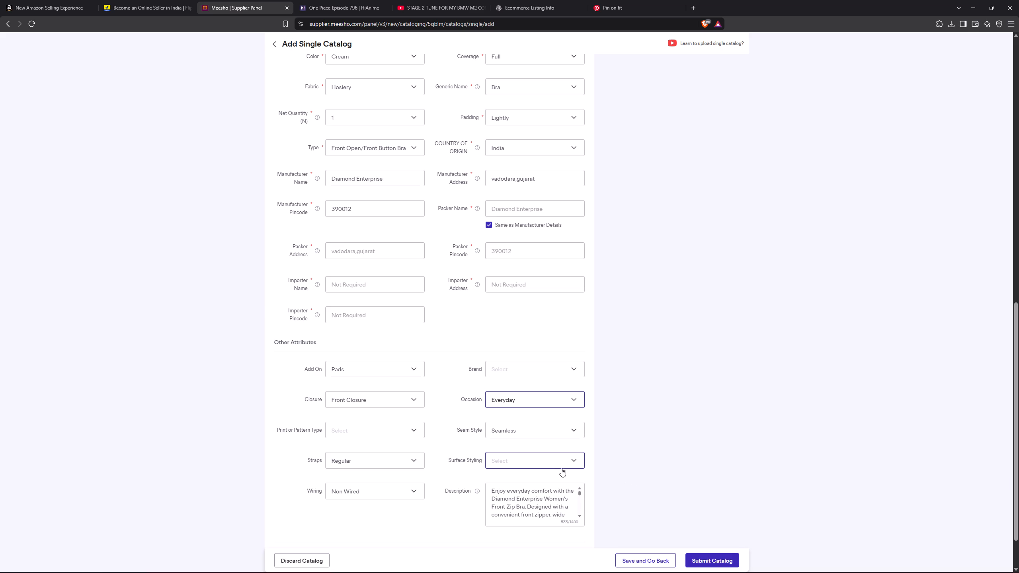
For Product 5, set the Meesho price to 320, the wrong/defective returns price to 315 and the MRP to 1200.
scroll(449, 457, "up", 17)
scroll(440, 428, "down", 1)
scroll(434, 395, "up", 7)
left_click(516, 102)
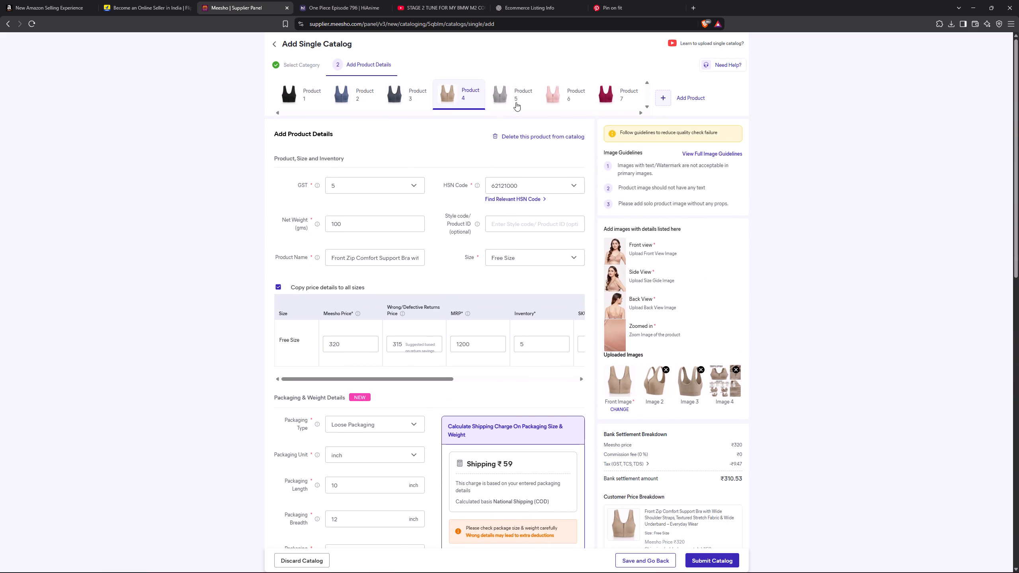
left_click(341, 353)
left_click(349, 345)
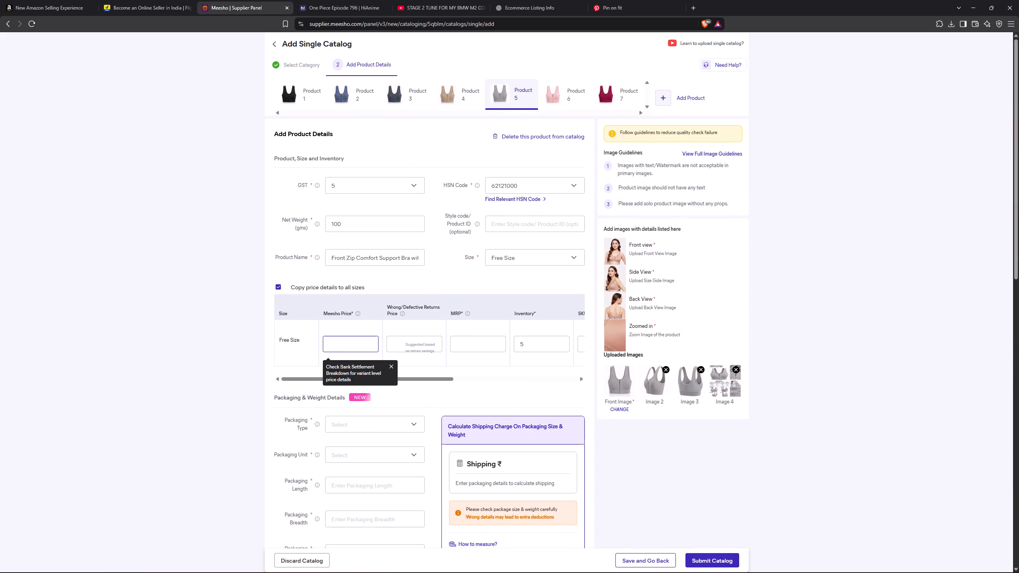
type("320")
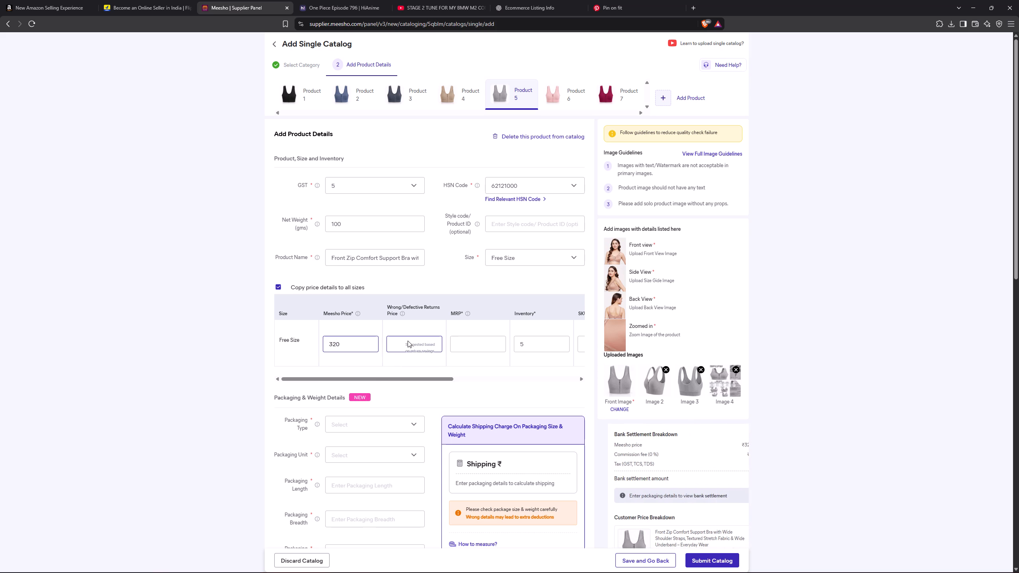
left_click(408, 341)
left_click_drag(404, 344, 396, 346)
left_click_drag(402, 344, 381, 343)
type("315")
left_click(470, 343)
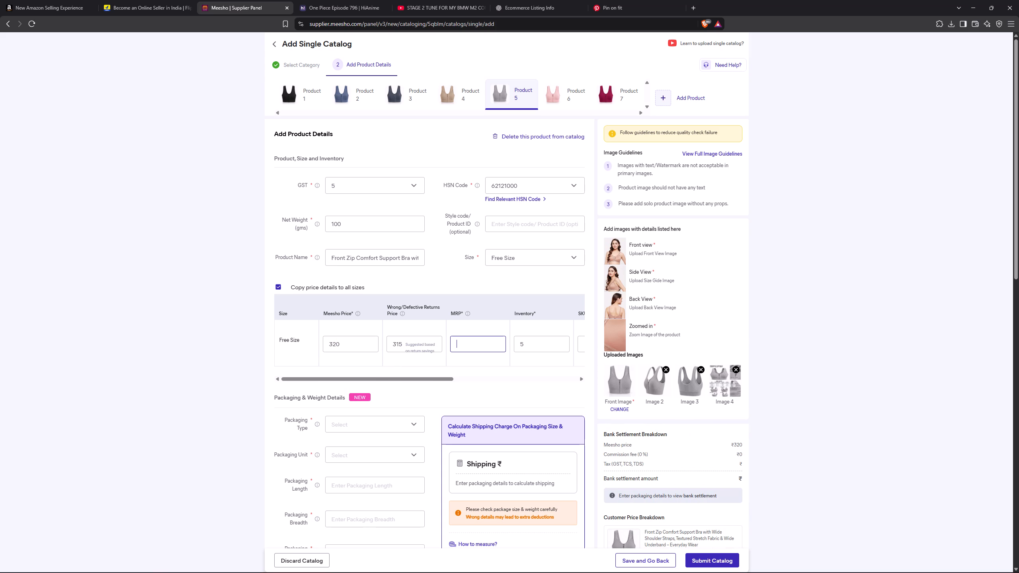
type("12")
key("0")
key("0")
Set Product 5's packaging type to Loose Packaging and its packaging unit to inch.
left_click(367, 420)
left_click(353, 471)
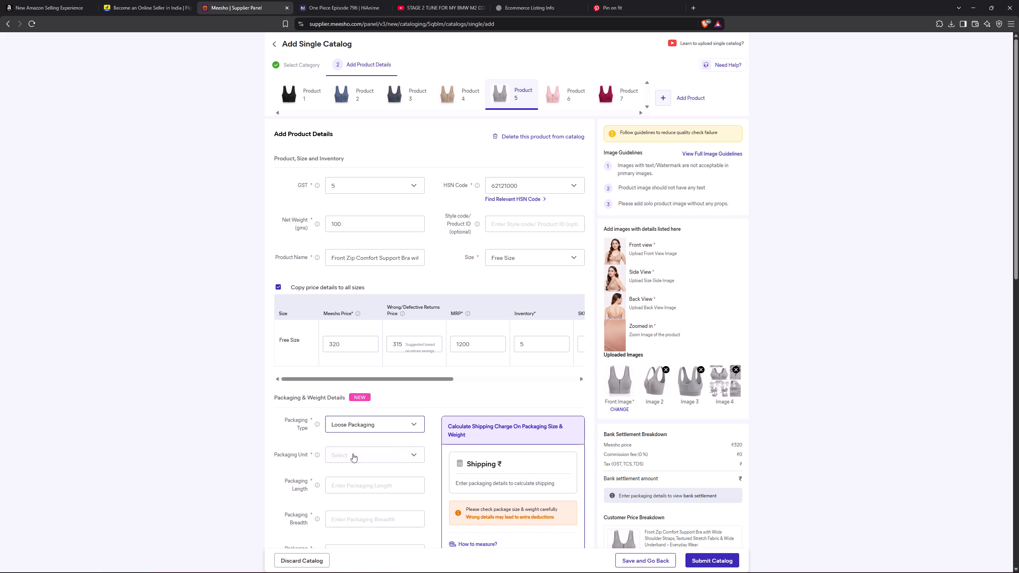
left_click(353, 451)
left_click(347, 503)
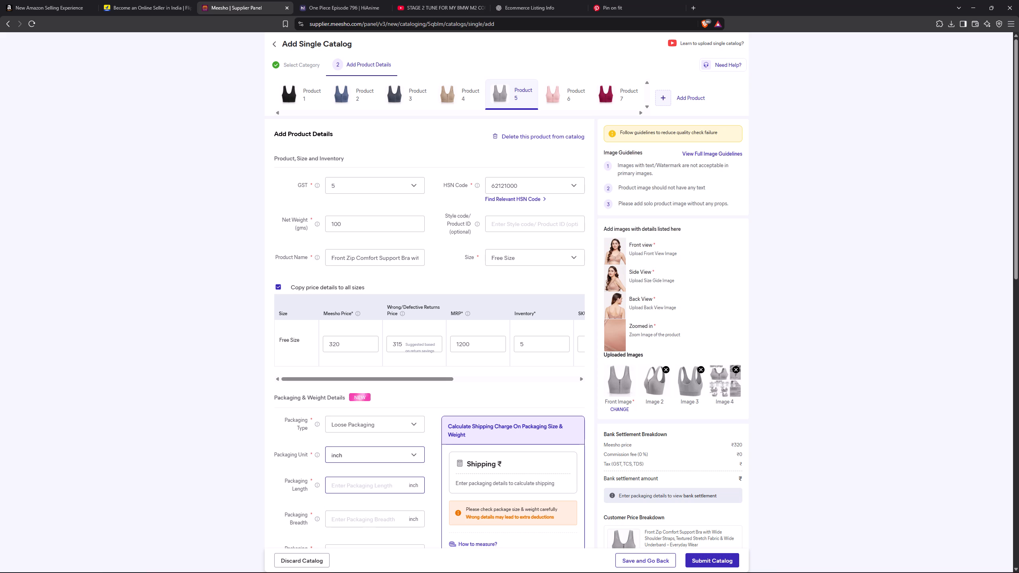
Set Product 5's packaging length to 10 inches, breadth to 12 inches and height to 5 inches.
left_click(357, 480)
scroll(355, 483, "down", 2)
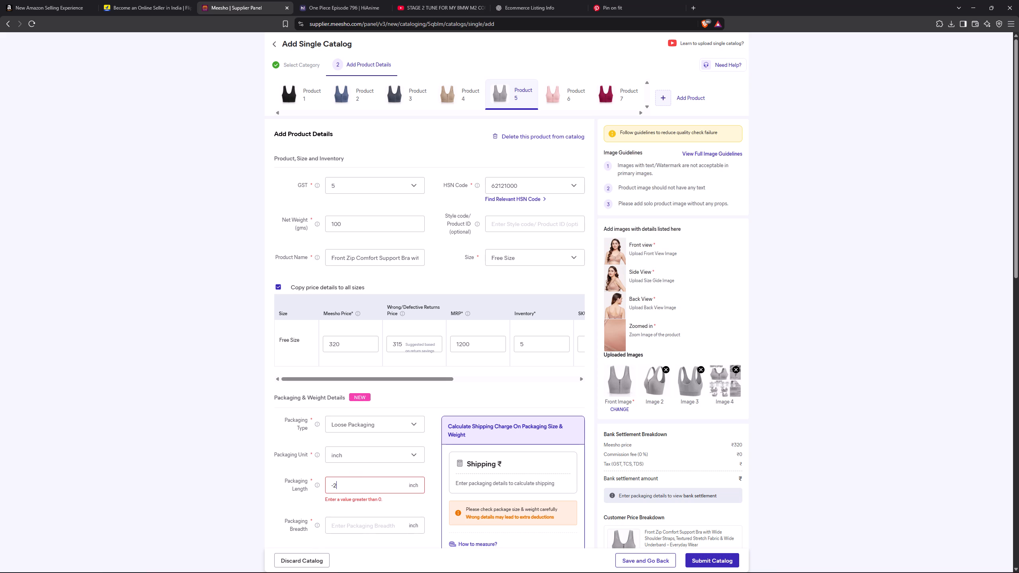
left_click_drag(344, 486, 305, 486)
key("1")
key("0")
left_click(343, 521)
type("12")
scroll(354, 528, "down", 2)
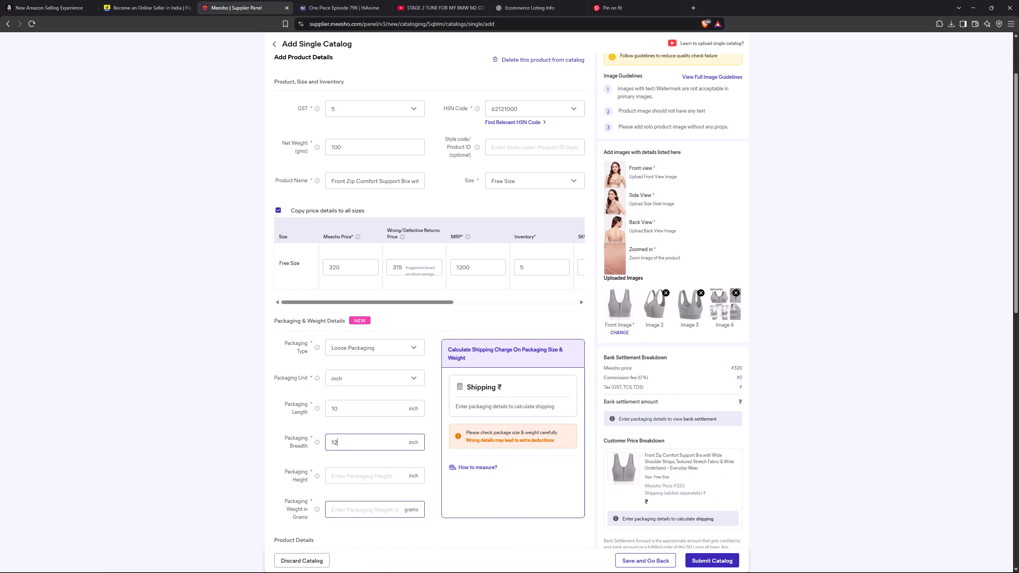
left_click(354, 472)
key("2")
left_click_drag(357, 472, 283, 479)
key("5")
scroll(353, 505, "down", 1)
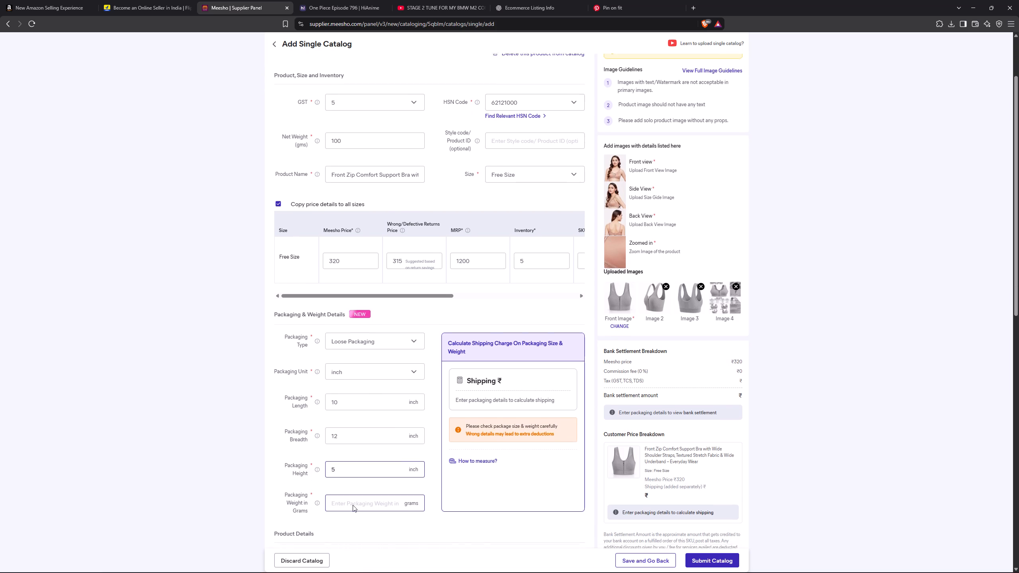
Set Product 5's packaging weight to 99 grams.
left_click(350, 464)
key("1")
key("0")
key("0")
scroll(349, 472, "down", 4)
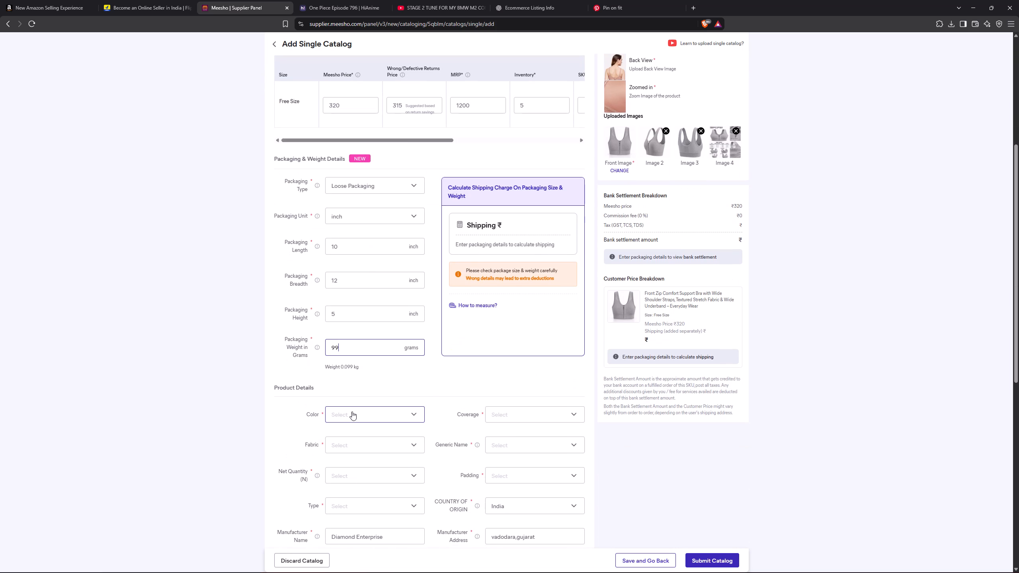
In Product 5's product details, set the color to Grey and the fabric to Hosiery.
left_click(353, 415)
left_click(359, 429)
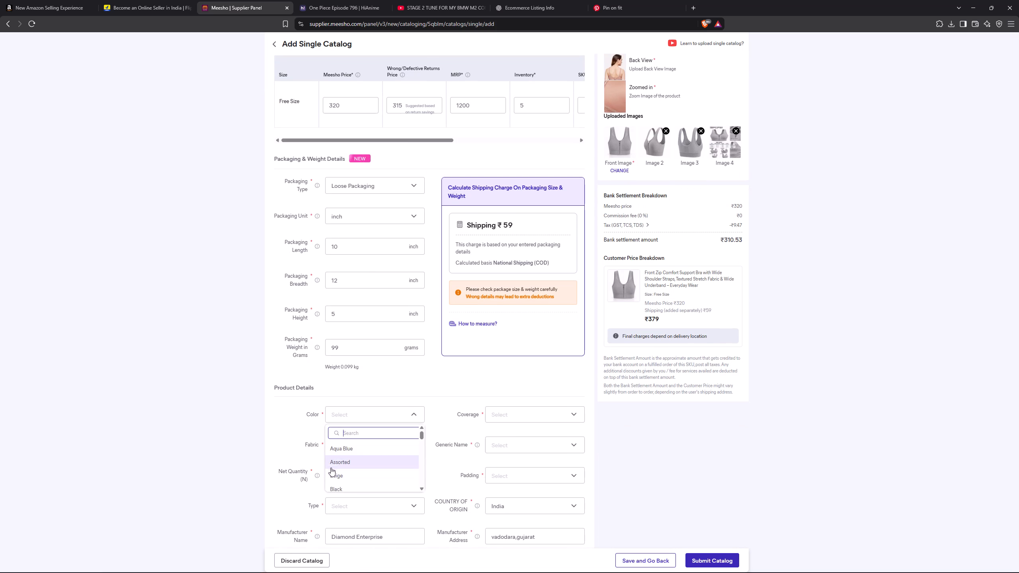
key("g")
type("re")
left_click(349, 461)
left_click(349, 446)
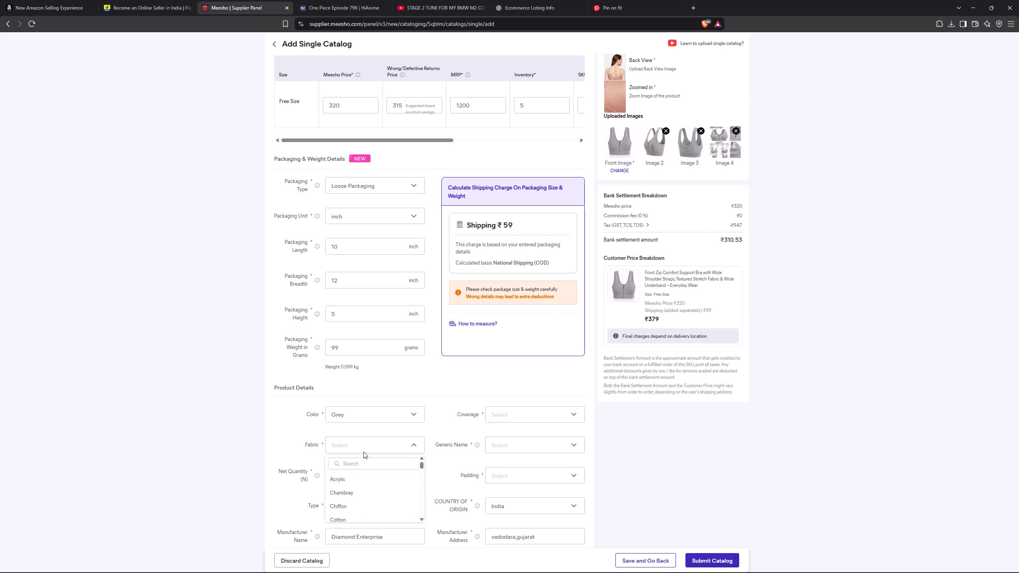
left_click(363, 452)
left_click(357, 442)
left_click(347, 463)
key("h")
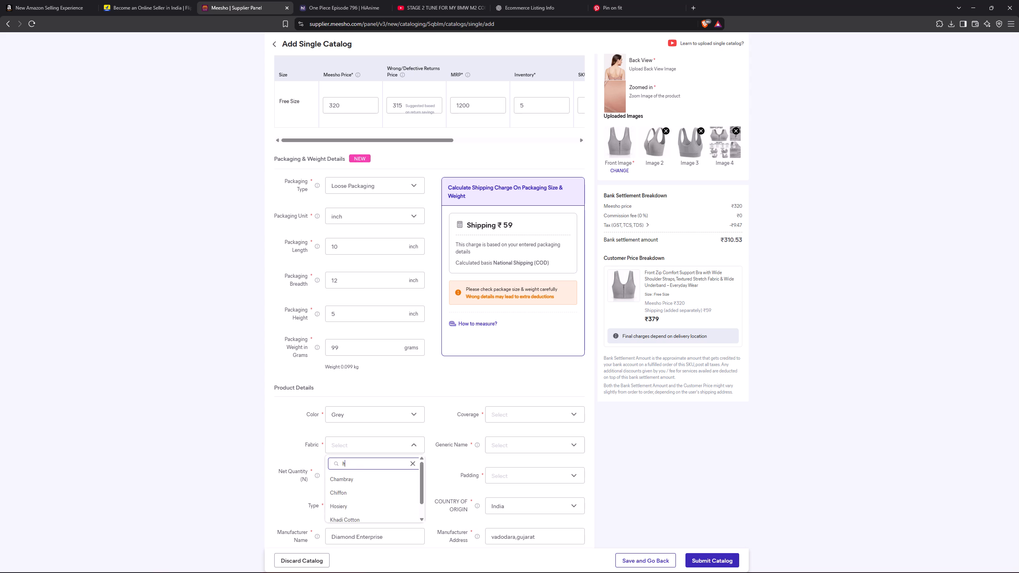
key("o")
left_click(363, 481)
Set Product 5's net quantity to 1 and its type to Front Open/Front Button Bra.
left_click(361, 475)
left_click(347, 510)
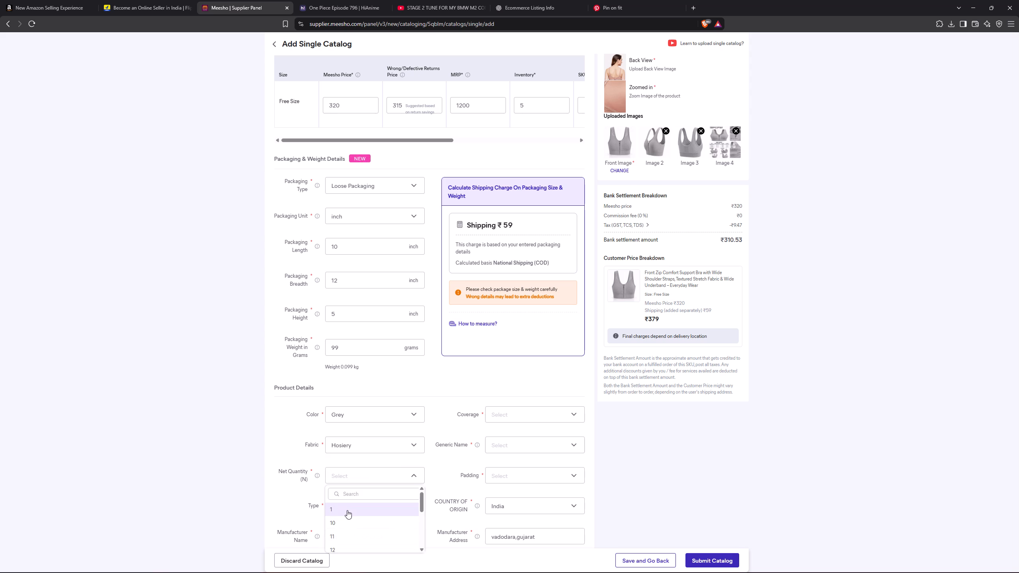
scroll(357, 513, "down", 3)
left_click(360, 389)
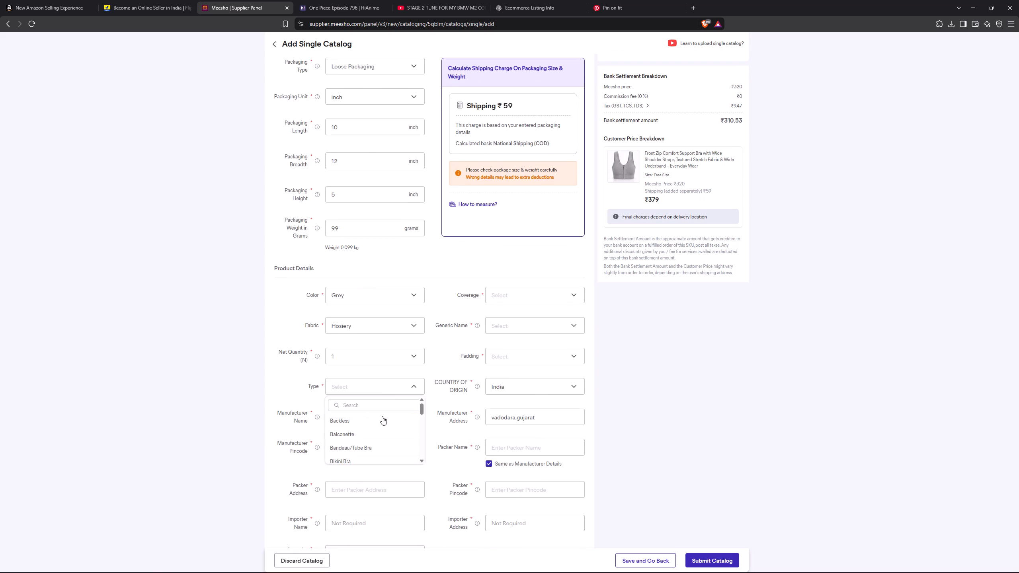
left_click(369, 401)
key("h")
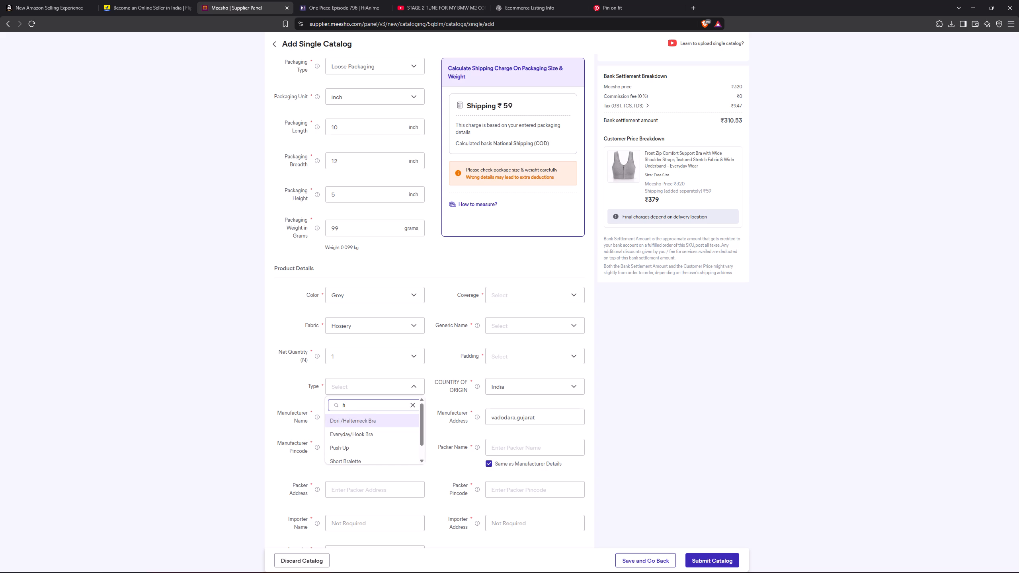
key("BackSpace")
key("f")
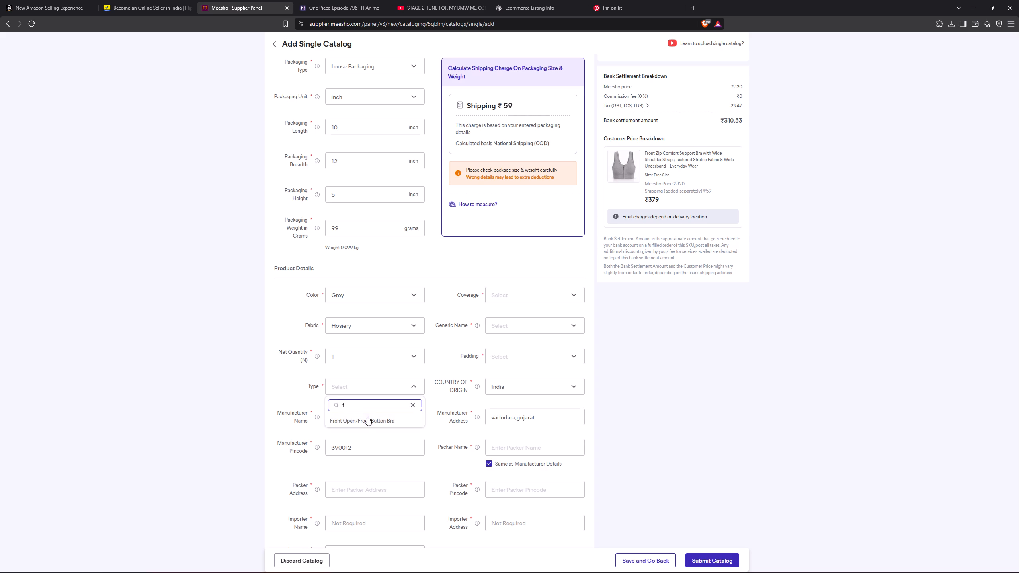
left_click(367, 417)
Set Product 5's padding to Lightly, its generic name to Bra and its coverage to Full.
left_click(527, 354)
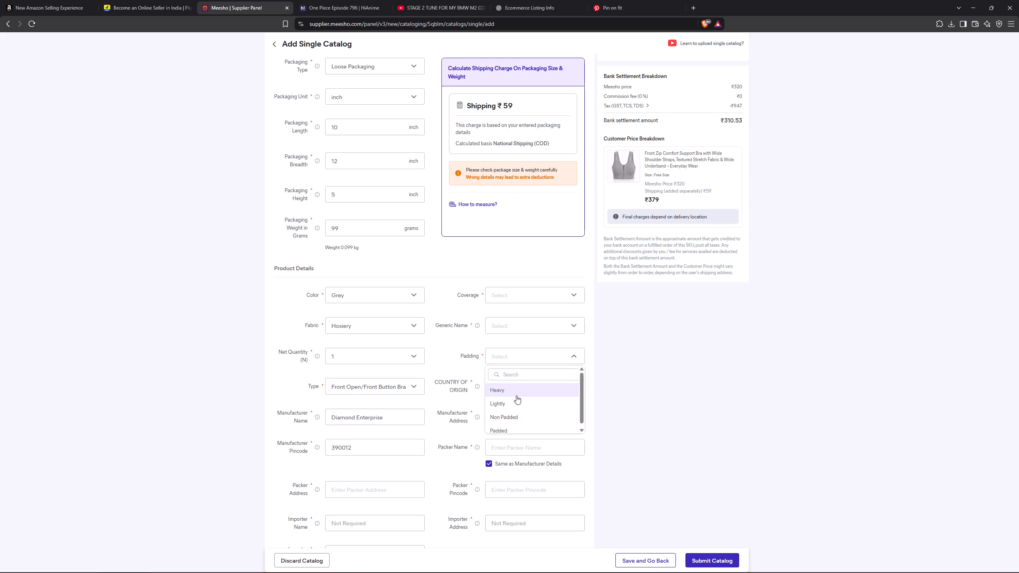
left_click(508, 406)
left_click(506, 325)
left_click(511, 382)
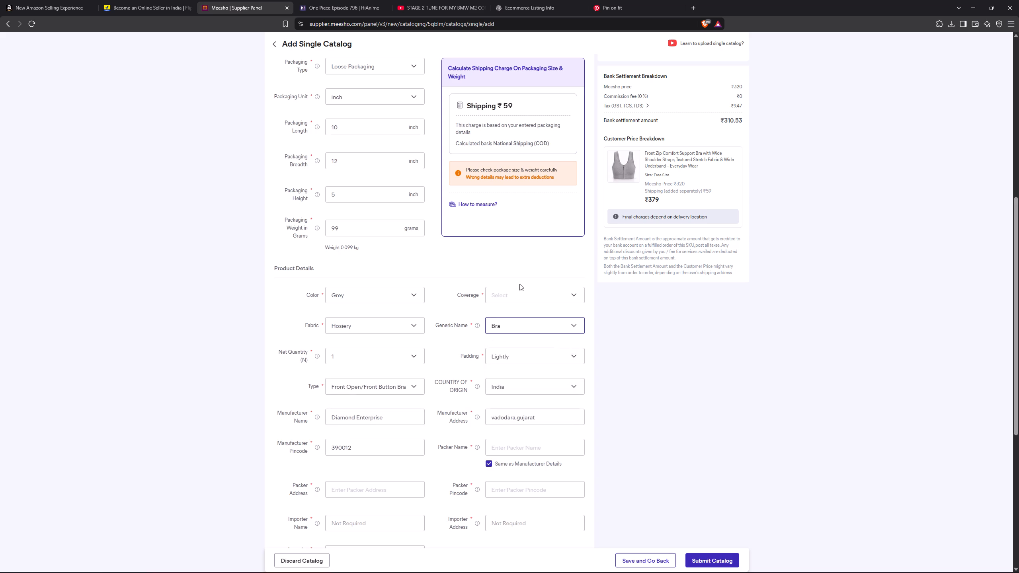
left_click(519, 294)
left_click(514, 337)
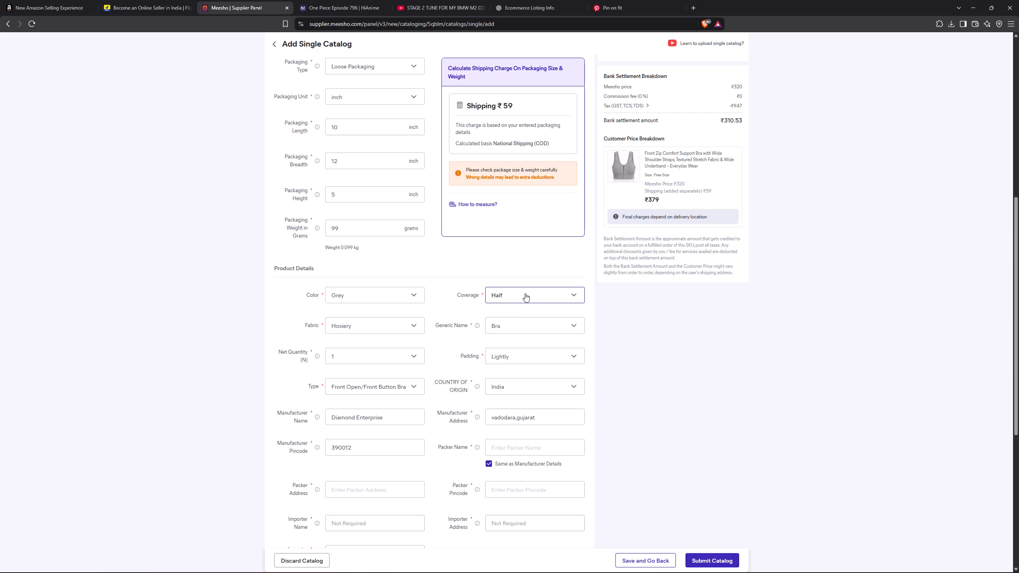
left_click(525, 293)
left_click(508, 324)
Fill in Product 5's packer details by reapplying the option that makes them the same as the manufacturer's.
double_click(490, 462)
Under Product 5's other attributes, set the closure to Front Closure and the add-on to Pads.
scroll(514, 455, "down", 6)
left_click(381, 403)
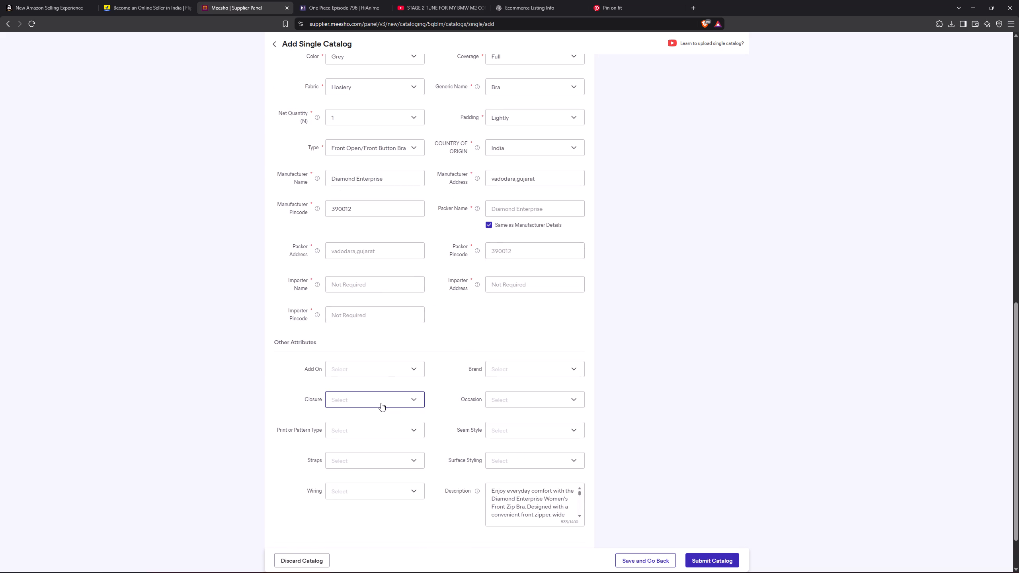
left_click(359, 451)
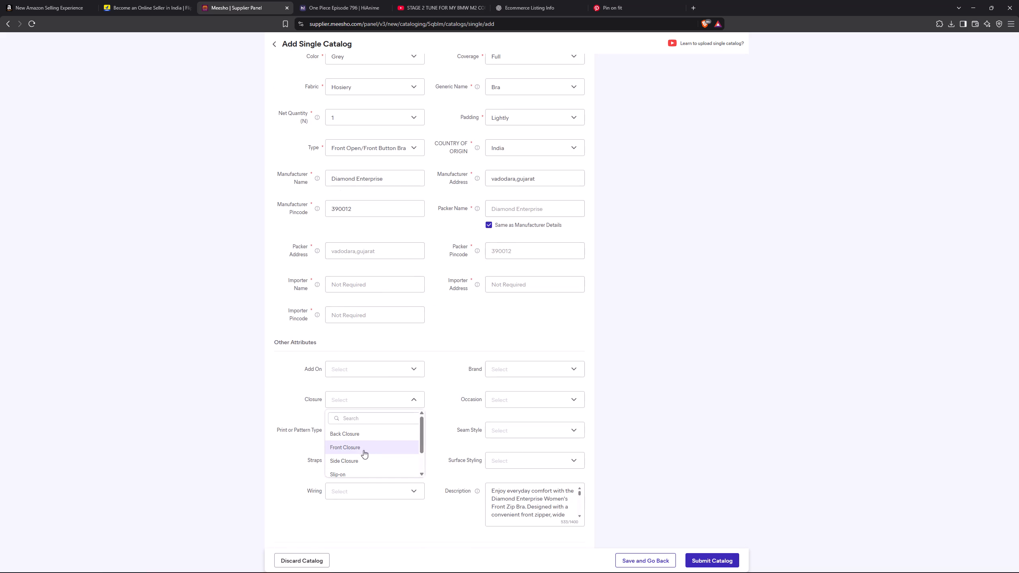
left_click(390, 370)
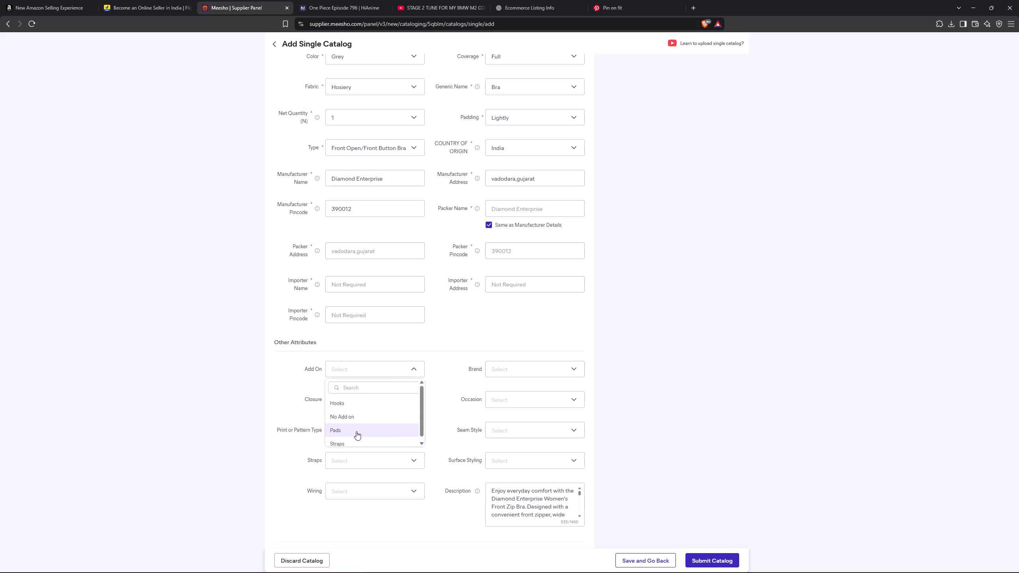
left_click(355, 434)
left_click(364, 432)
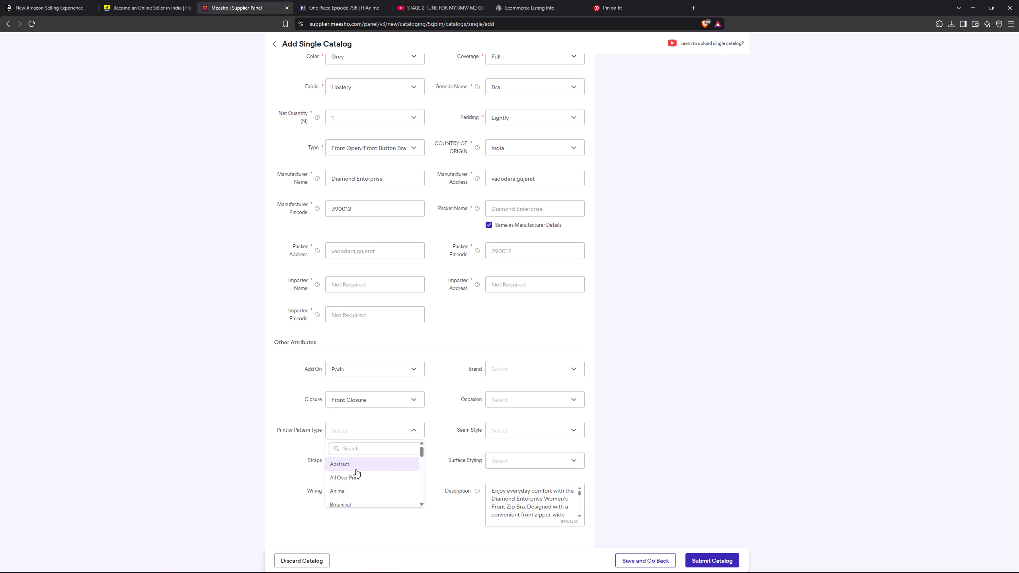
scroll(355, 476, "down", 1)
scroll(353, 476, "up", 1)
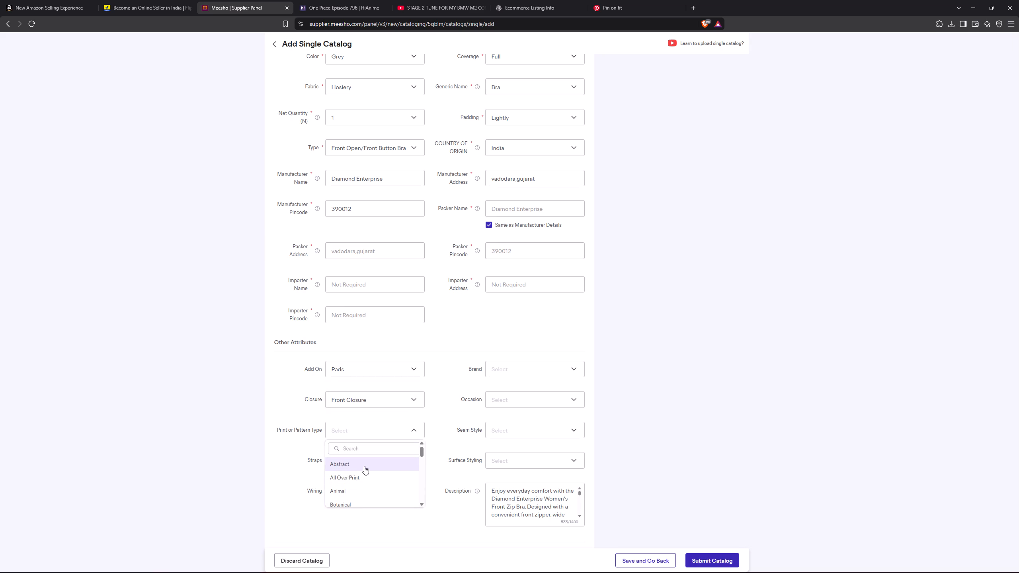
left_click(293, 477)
Set Product 5's straps to Regular and its wiring to Non Wired.
left_click(362, 458)
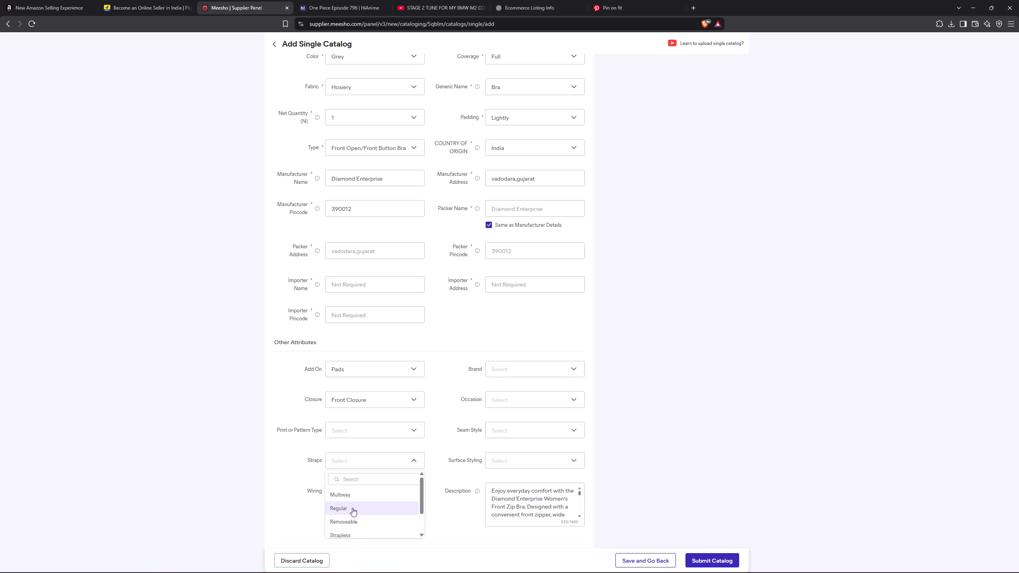
left_click(350, 504)
left_click(356, 485)
left_click(356, 530)
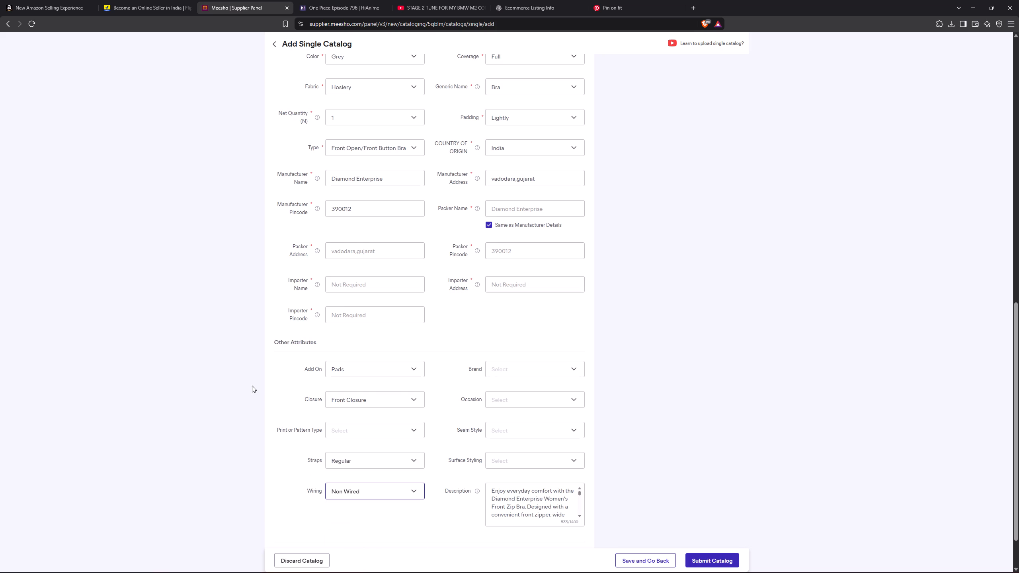
Set Product 5's occasion to Everyday and its seam style to Seamless.
left_click(513, 400)
left_click(514, 433)
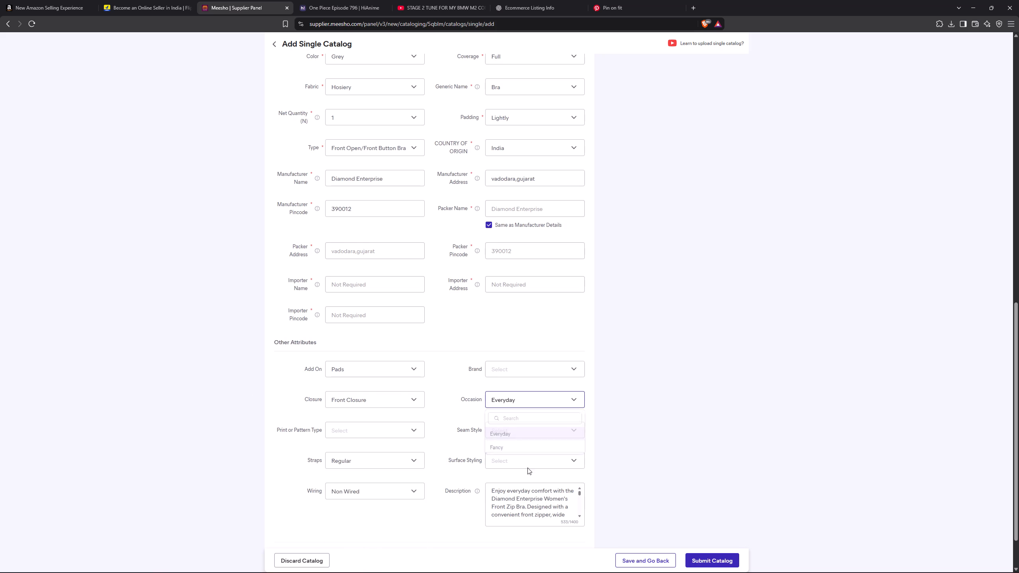
left_click(520, 429)
left_click(508, 491)
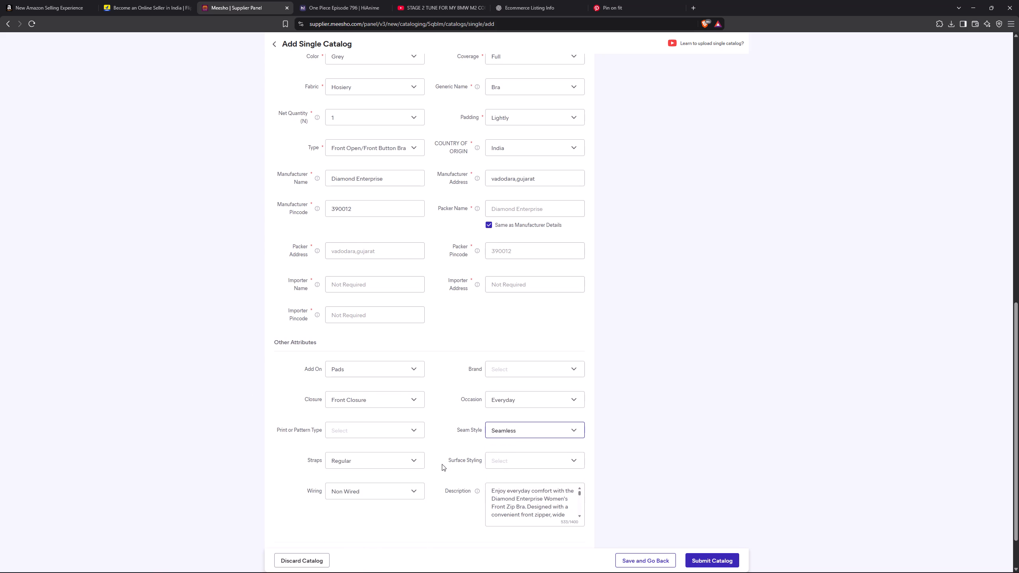
Switch to Product 6, the pink bra, and set its Meesho price to 320.
scroll(482, 431, "up", 9)
scroll(591, 470, "up", 8)
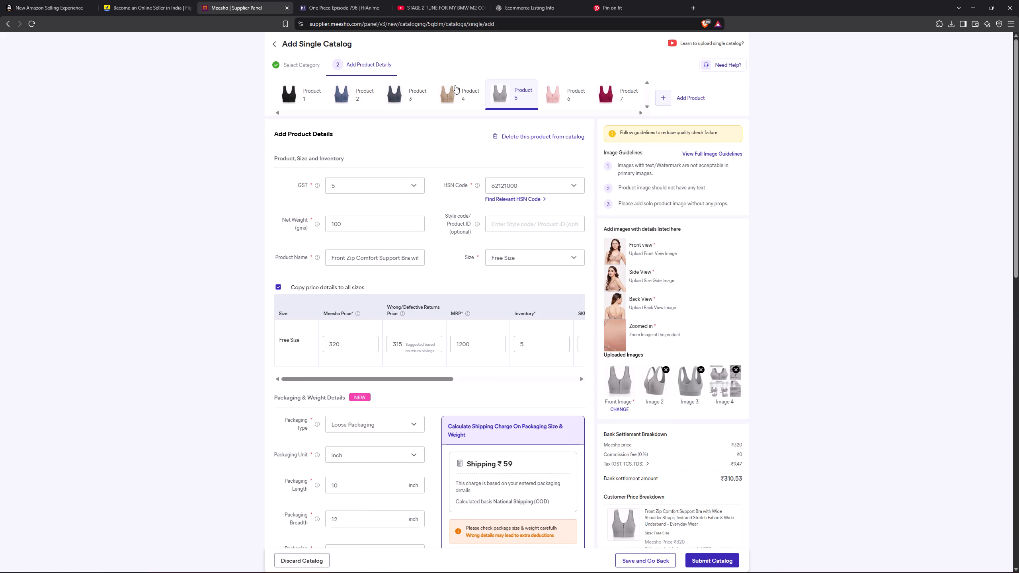
left_click(570, 92)
scroll(434, 300, "down", 3)
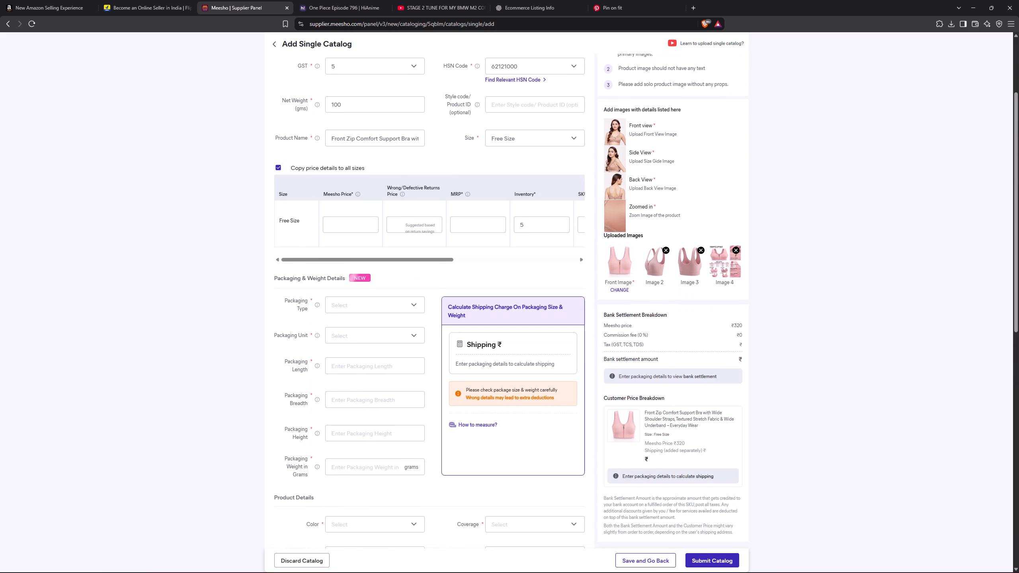
left_click(340, 222)
type("12")
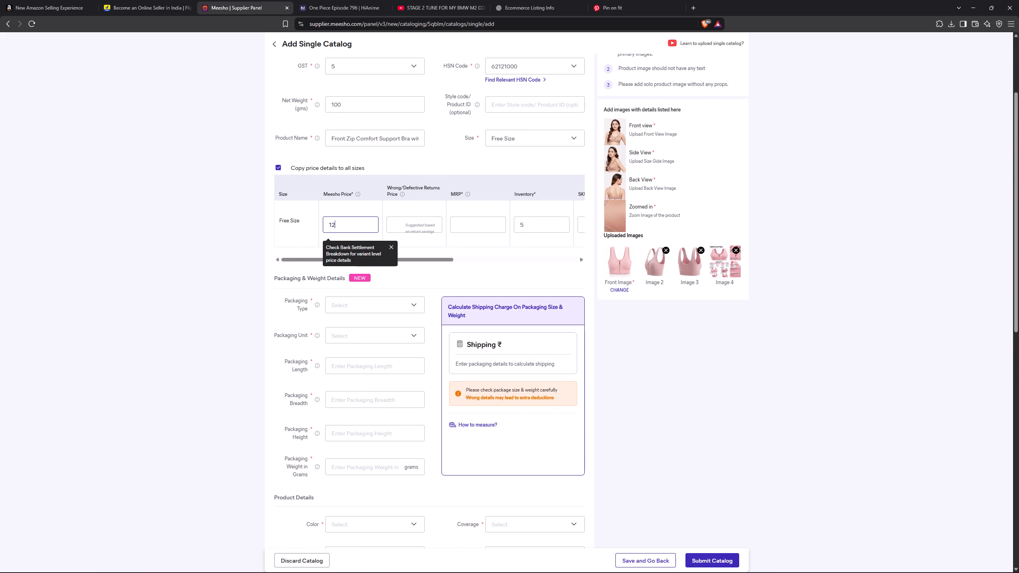
key("BackSpace")
key("BackSpace")
type("320")
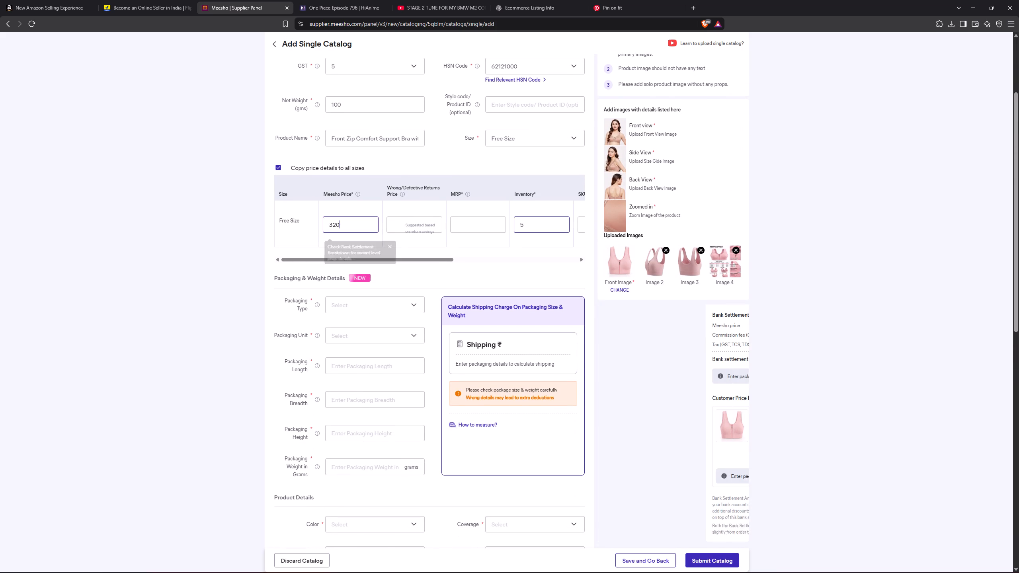
Set Product 6's wrong/defective returns price to 315 and its MRP to 1200.
left_click_drag(418, 228, 414, 224)
left_click(404, 226)
left_click_drag(403, 226, 369, 226)
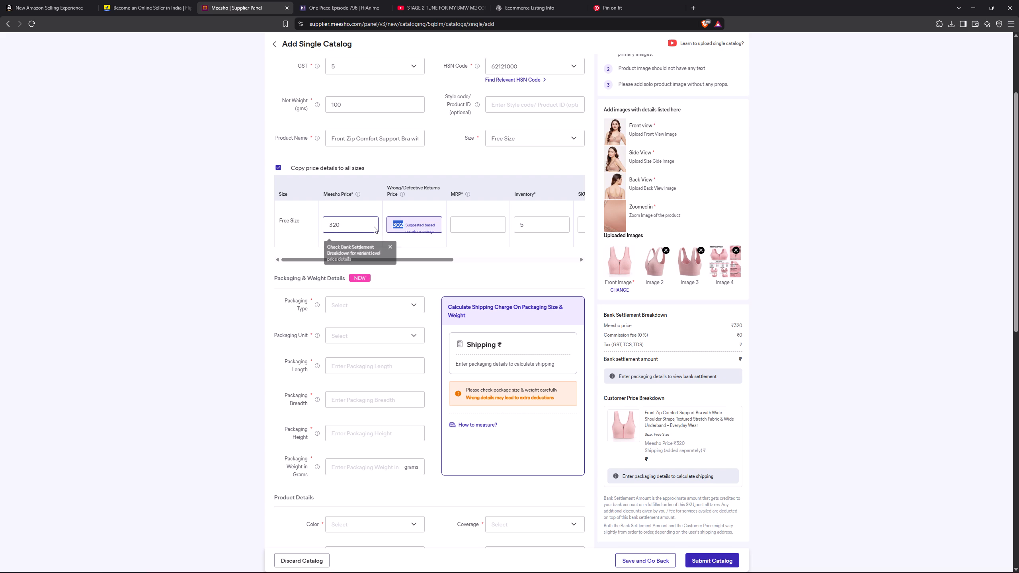
type("31")
key("5")
left_click(459, 225)
type("12")
key("0")
key("0")
Set Product 6's packaging type to Loose Packaging and its packaging unit to inch.
left_click(369, 306)
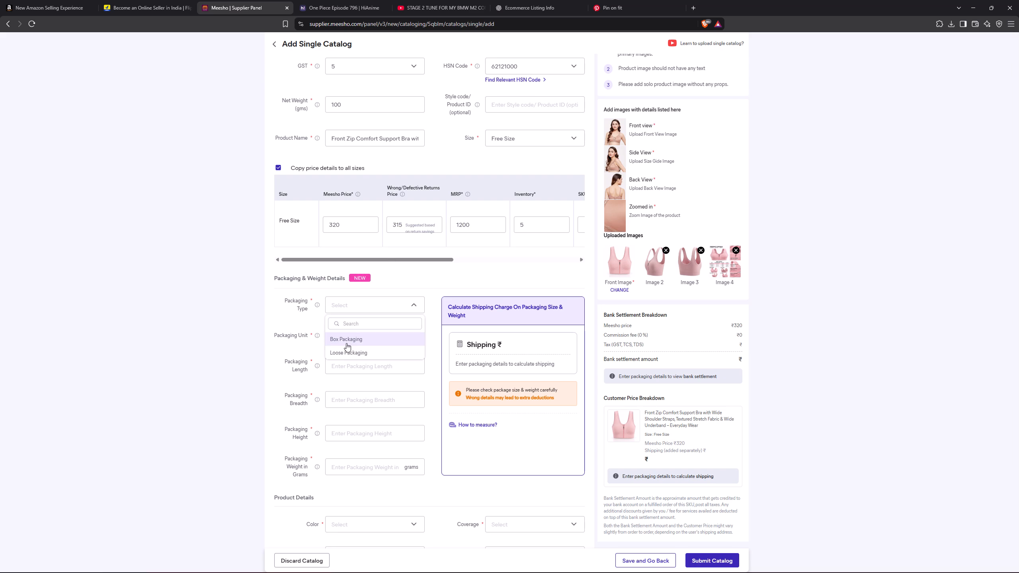
left_click(354, 352)
left_click(349, 344)
left_click(353, 335)
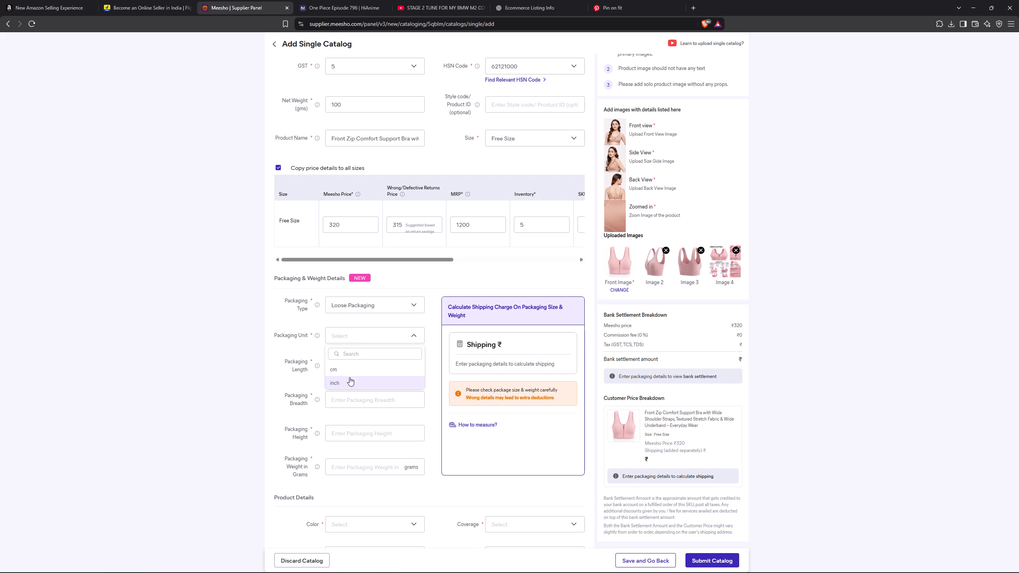
left_click(350, 383)
Set Product 6's packaging length to 10, breadth to 12 and height to 5 inches.
left_click(346, 369)
left_click(347, 366)
type("10")
left_click(353, 397)
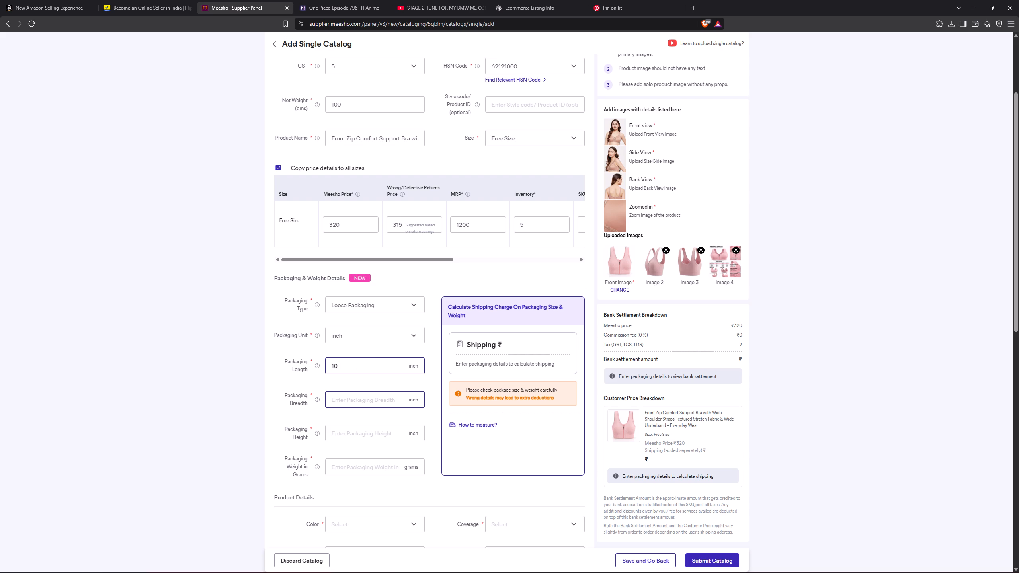
key("1")
key("5")
left_click_drag(352, 402, 277, 400)
key("1")
key("2")
left_click_drag(342, 427, 344, 431)
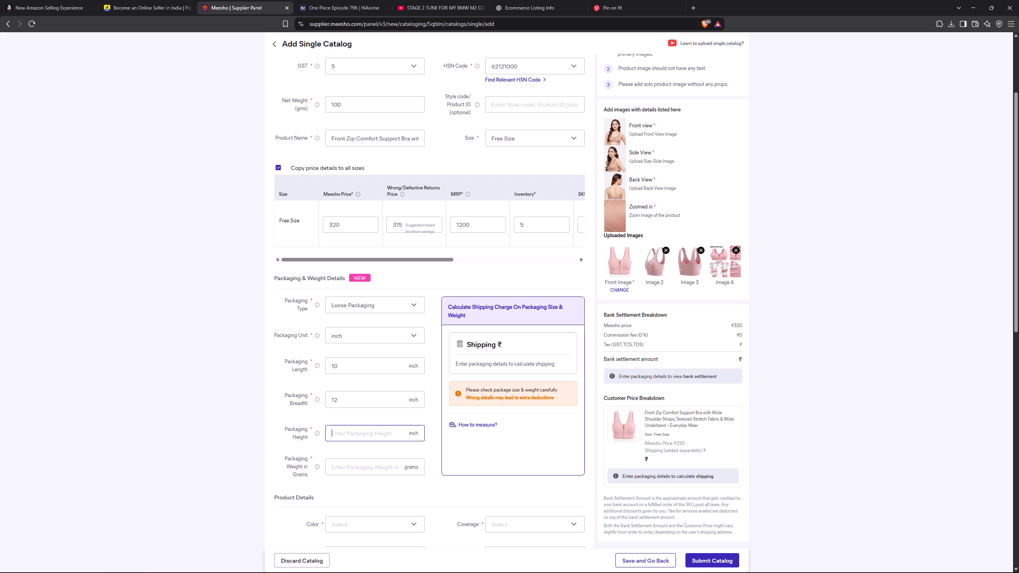
left_click(349, 435)
key("5")
Set Product 6's packaging weight to 100 grams.
left_click(346, 472)
key("1")
key("0")
key("0")
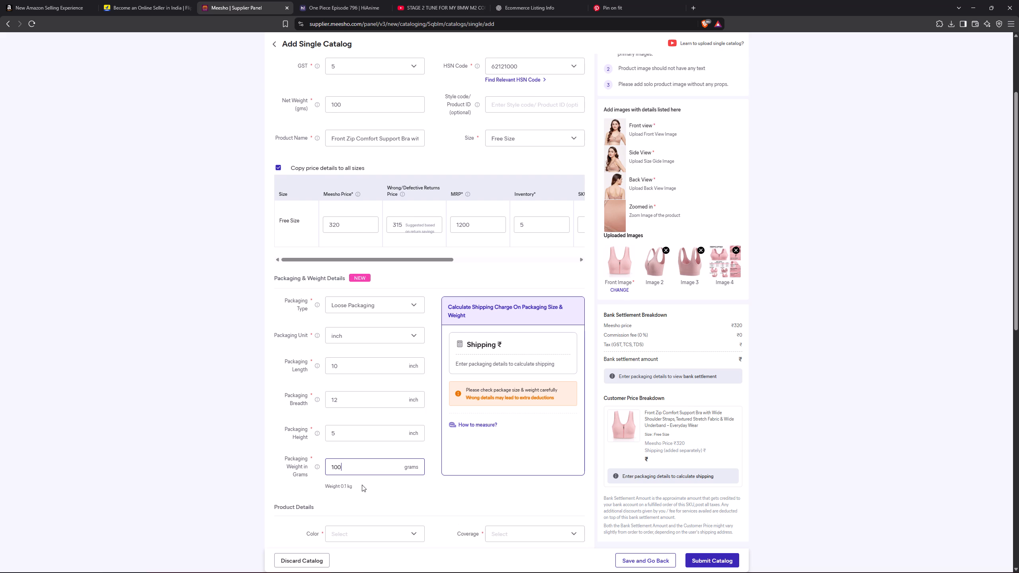
Under Product 6's product details, set the color to Pink and the coverage to Full.
scroll(364, 492, "down", 2)
left_click(367, 451)
left_click(354, 471)
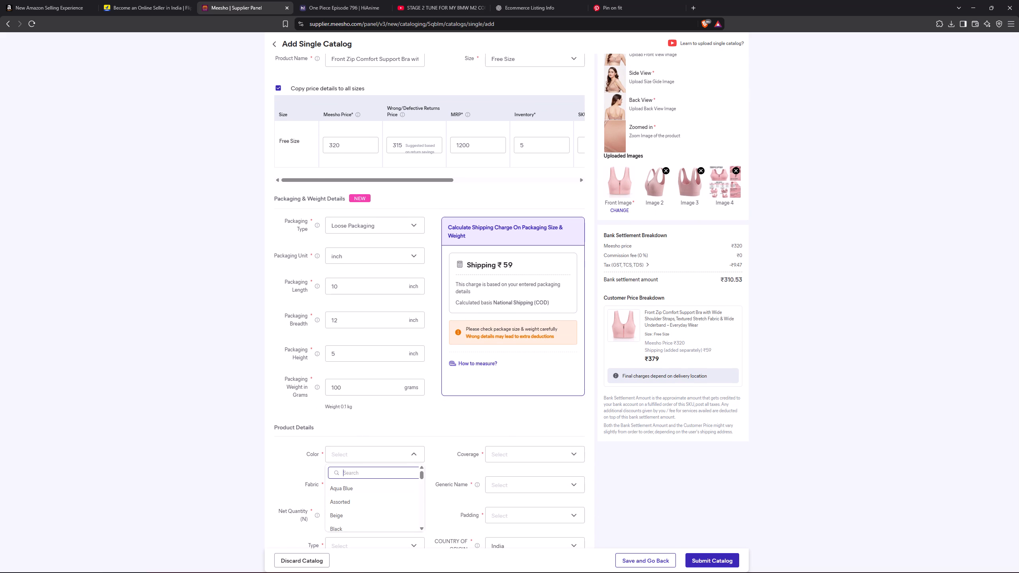
key("p")
key("i")
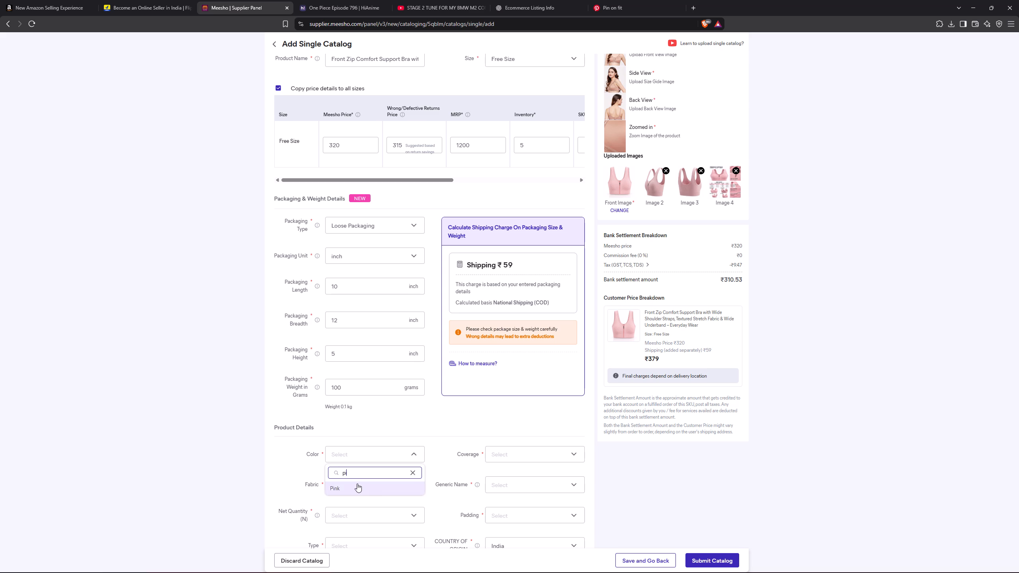
left_click(357, 485)
left_click(523, 454)
left_click(505, 484)
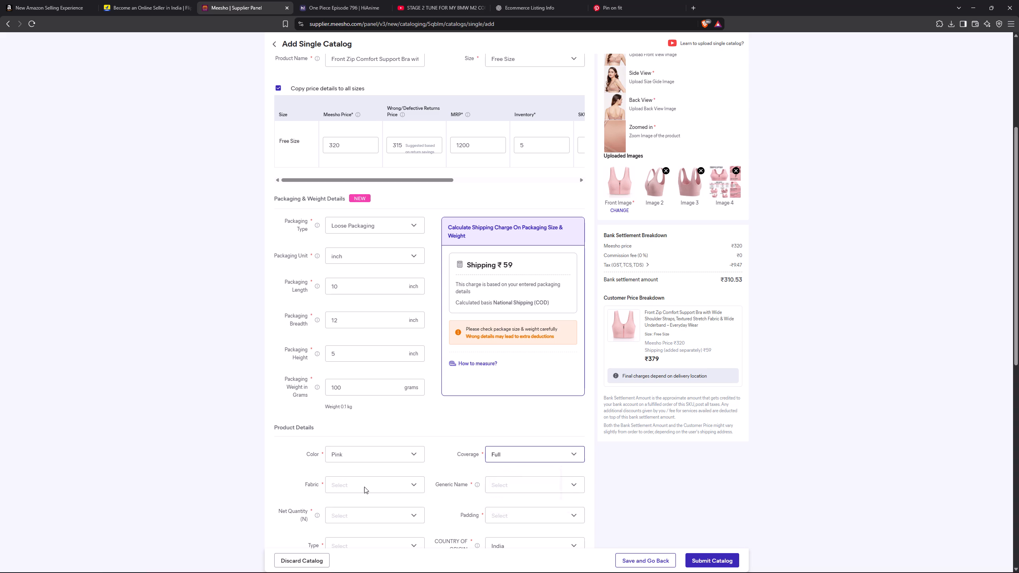
Set Product 6's fabric to Hosiery and its generic name to Bra.
left_click(364, 487)
left_click_drag(342, 509, 347, 507)
key("h")
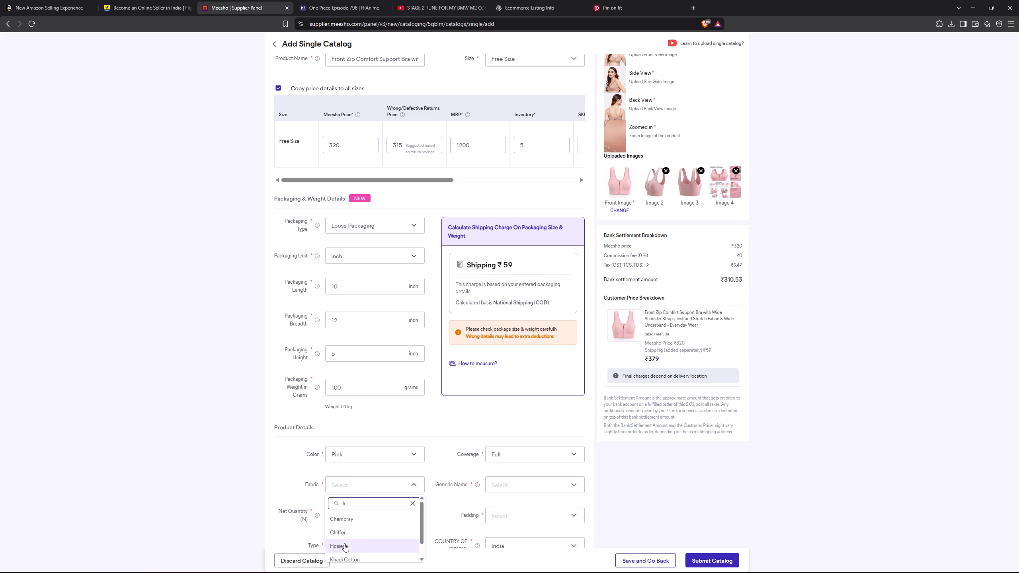
left_click(344, 544)
scroll(511, 495, "down", 3)
left_click(510, 358)
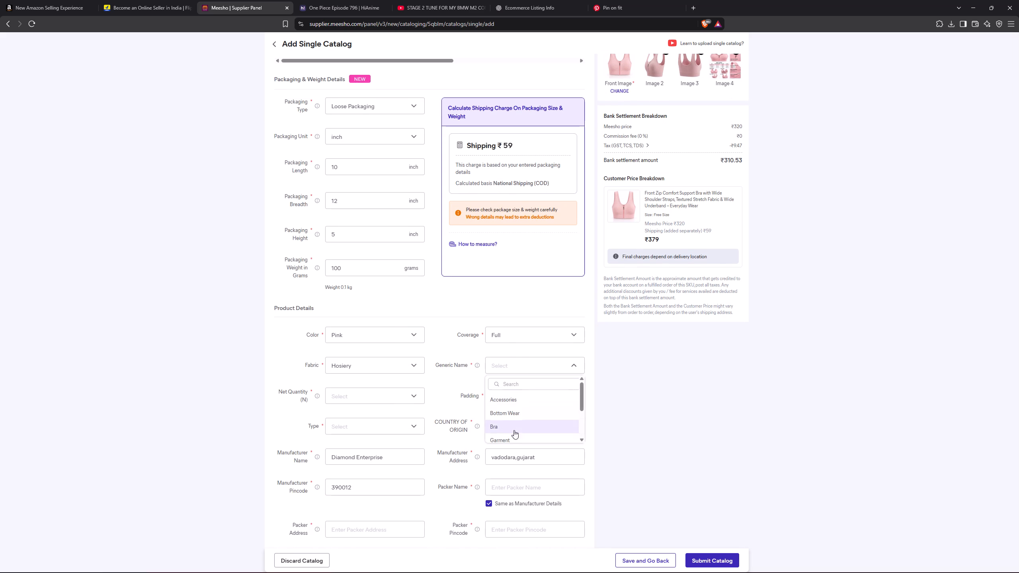
left_click(511, 426)
Set Product 6's net quantity to 1 and its padding to Lightly.
scroll(465, 400, "down", 3)
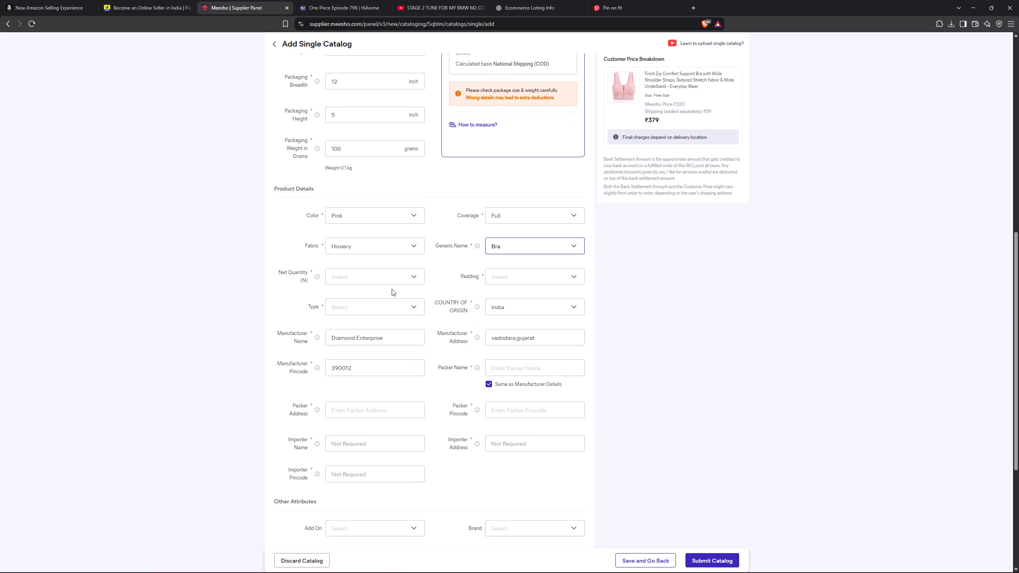
left_click(392, 280)
left_click(331, 314)
left_click(547, 273)
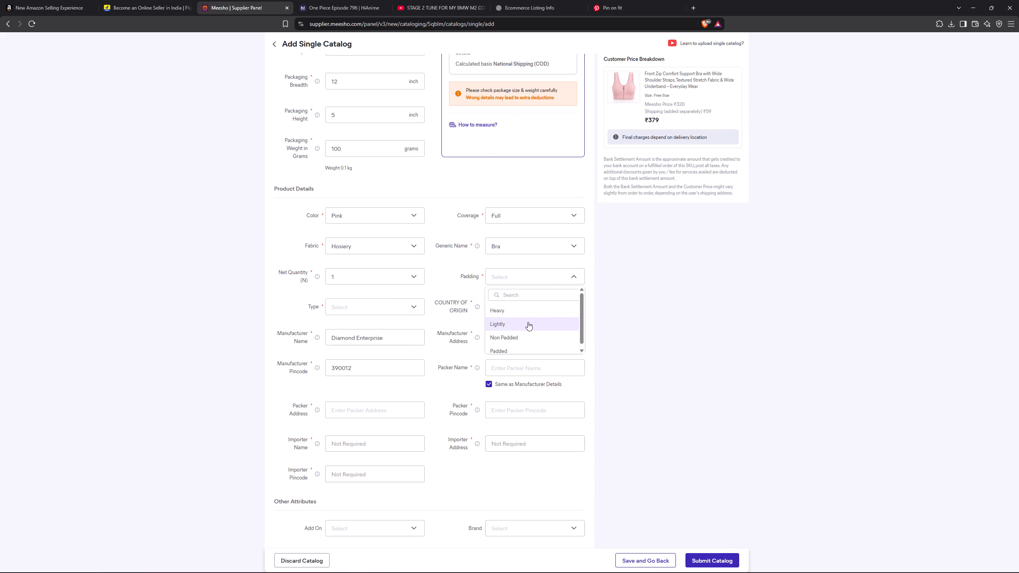
left_click(523, 327)
Set Product 6's type to Front Open/Front Button Bra.
left_click(388, 316)
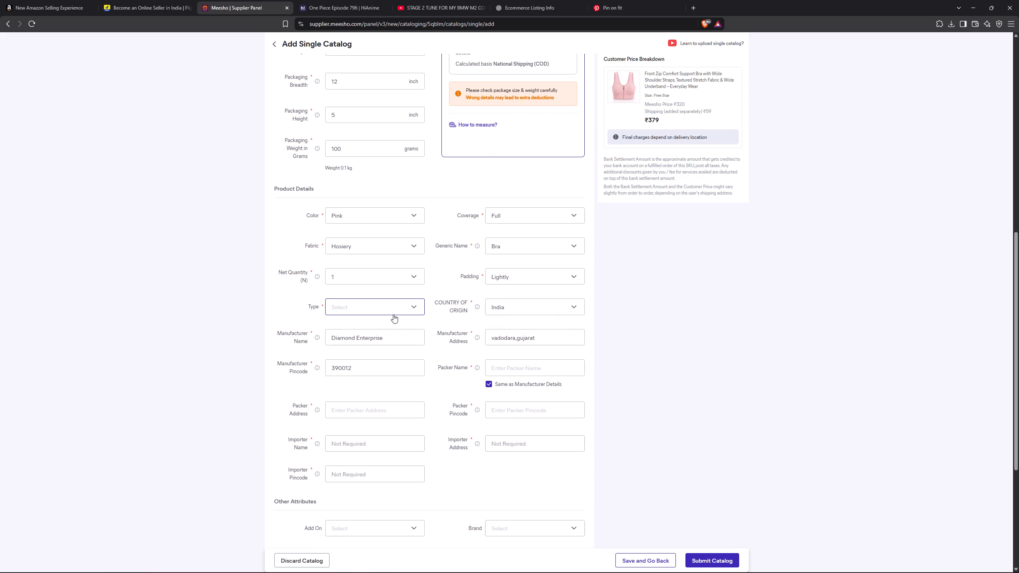
left_click(405, 306)
left_click(369, 338)
left_click(391, 304)
scroll(383, 384, "down", 3)
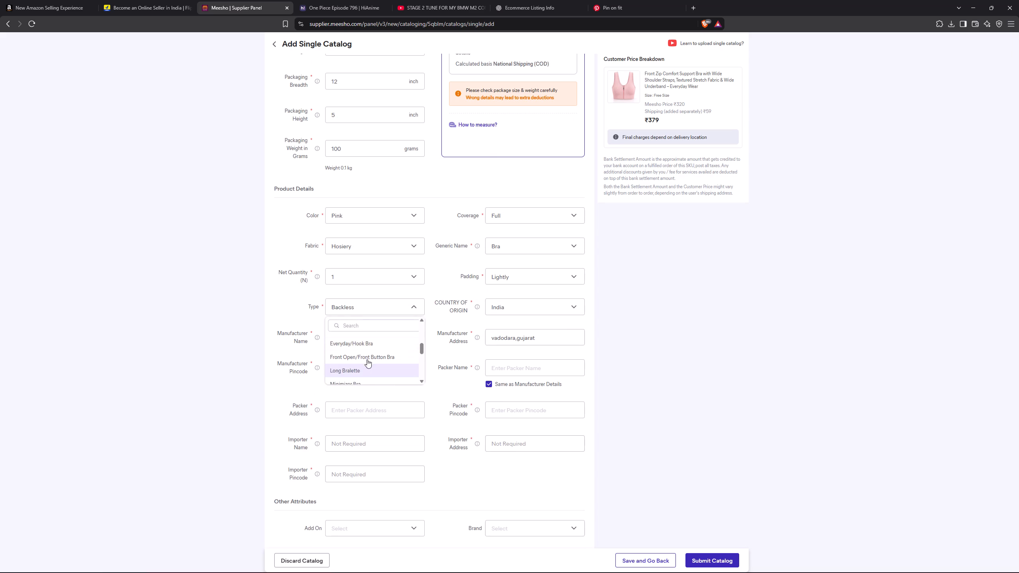
left_click(363, 361)
Fill in Product 6's packer details by reapplying the option that makes them the same as the manufacturer's.
left_click(490, 381)
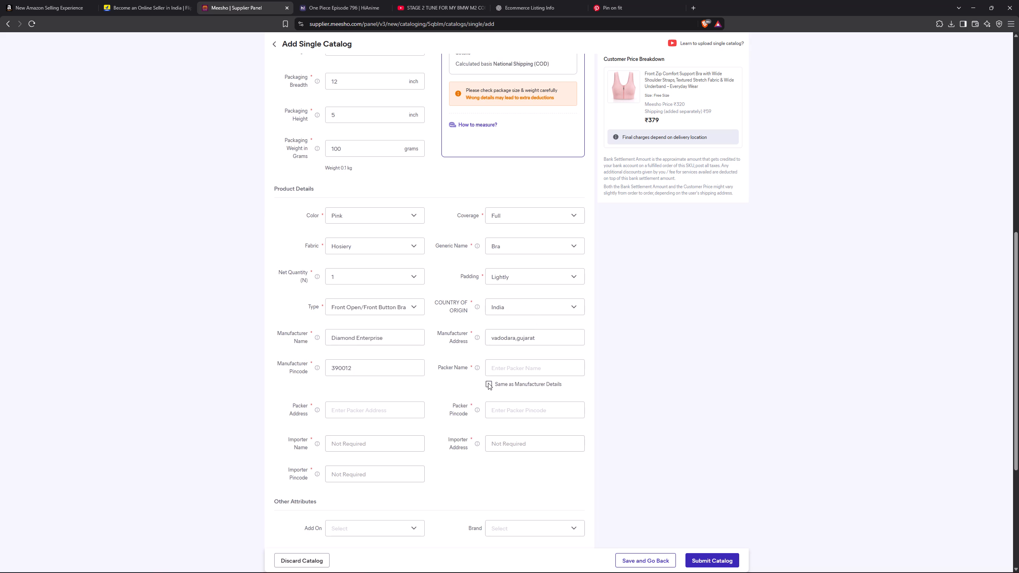
left_click(488, 385)
Under Product 6's other attributes, set the add-on to Pads and the closure to Front Closure.
scroll(502, 454, "down", 7)
left_click(382, 320)
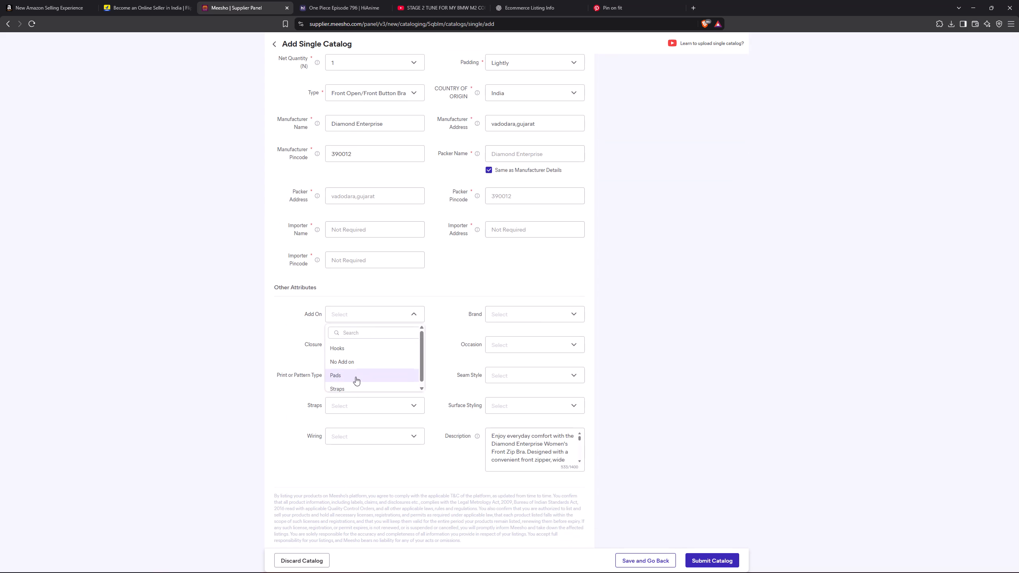
left_click(347, 379)
left_click(363, 344)
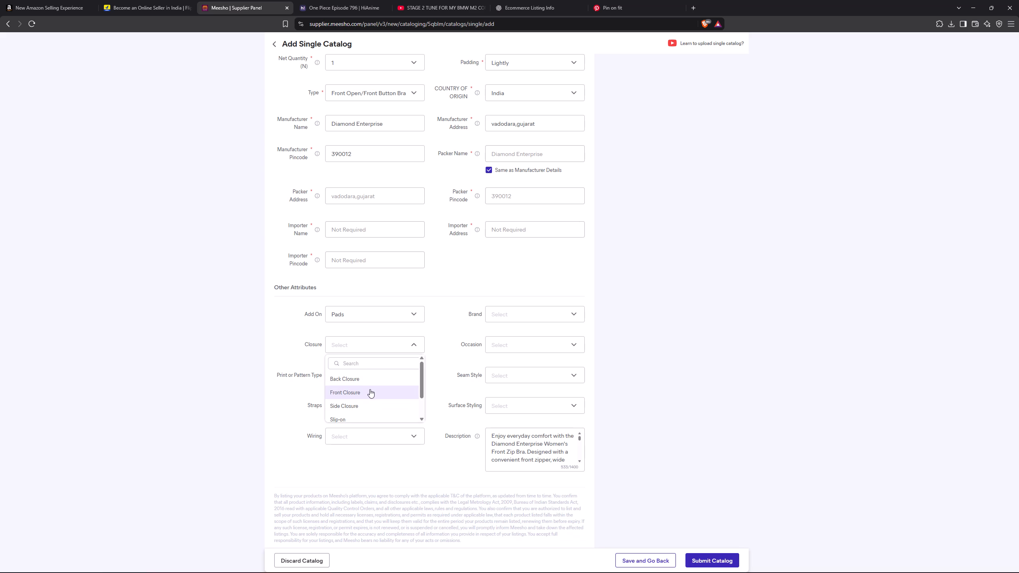
left_click(370, 387)
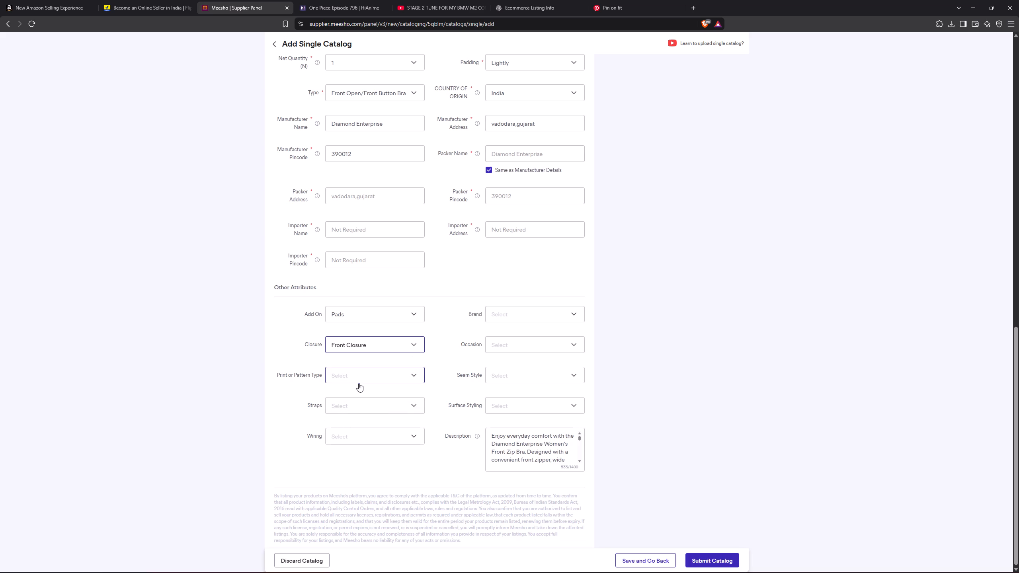
Set Product 6's wiring to Non Wired and its straps to Regular.
left_click(351, 442)
left_click(349, 470)
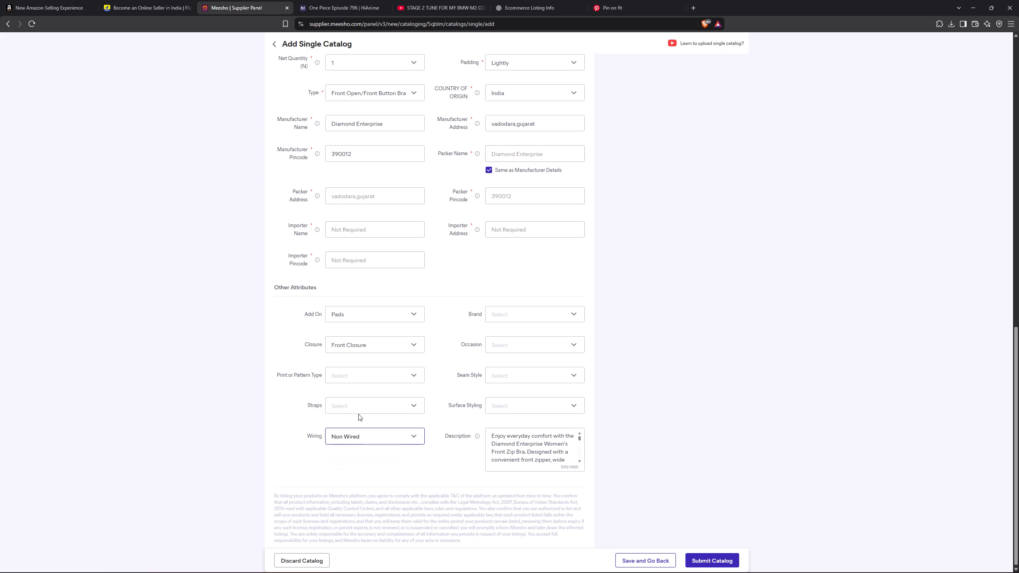
left_click_drag(358, 414, 363, 409)
left_click(366, 404)
left_click(367, 448)
Set Product 6's occasion to Everyday and its seam style to Seamless.
left_click(522, 333)
left_click(522, 344)
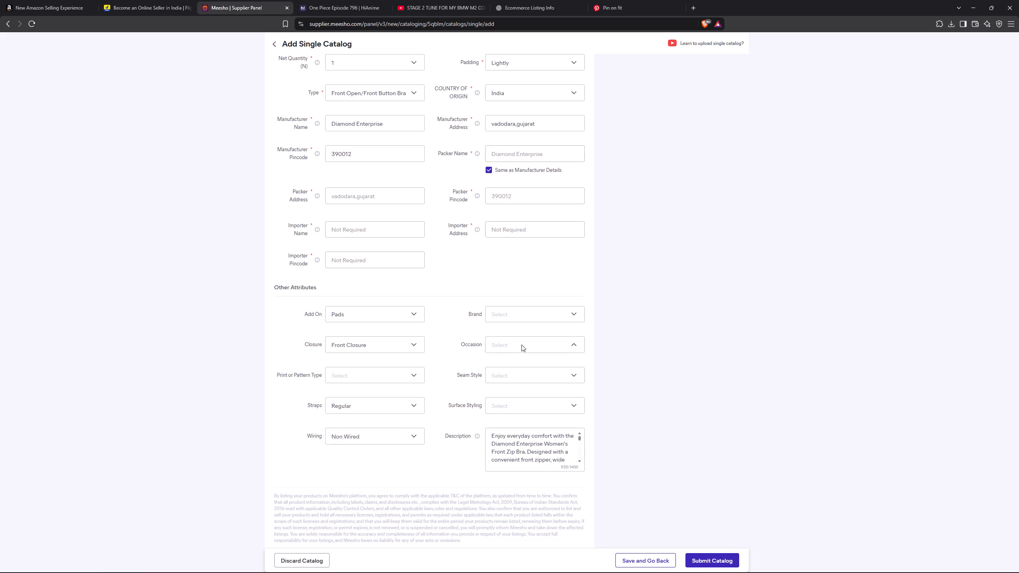
left_click(524, 374)
left_click(506, 380)
left_click(513, 438)
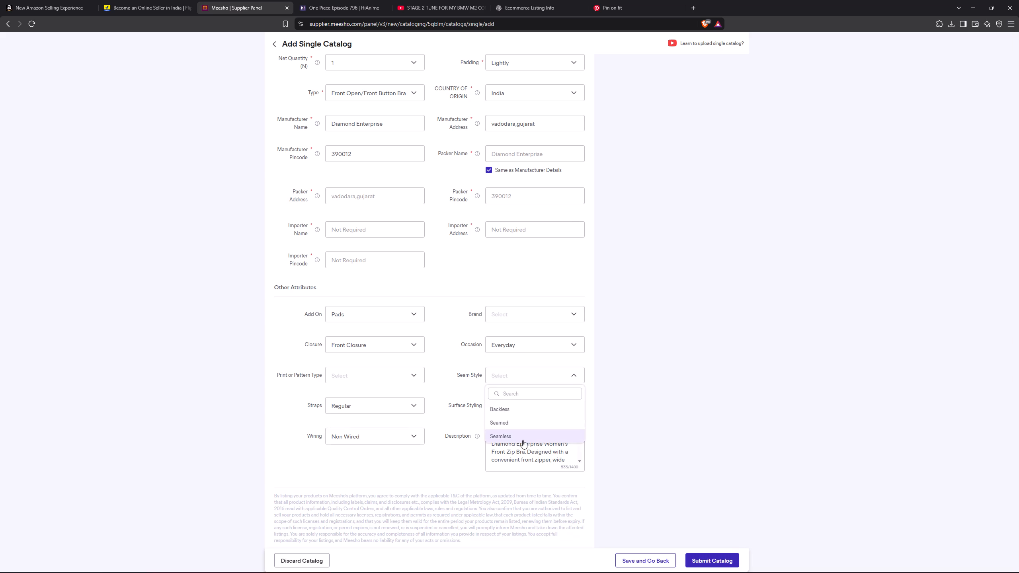
Switch to Product 7, the maroon bra, and set its Meesho price to 320.
scroll(684, 471, "up", 15)
scroll(676, 425, "up", 9)
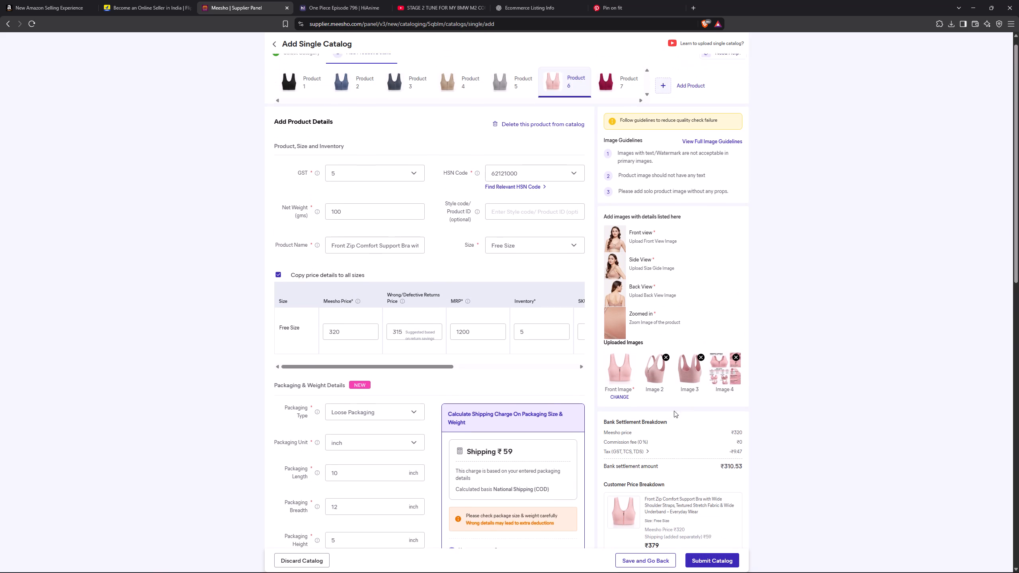
left_click(602, 98)
left_click(326, 351)
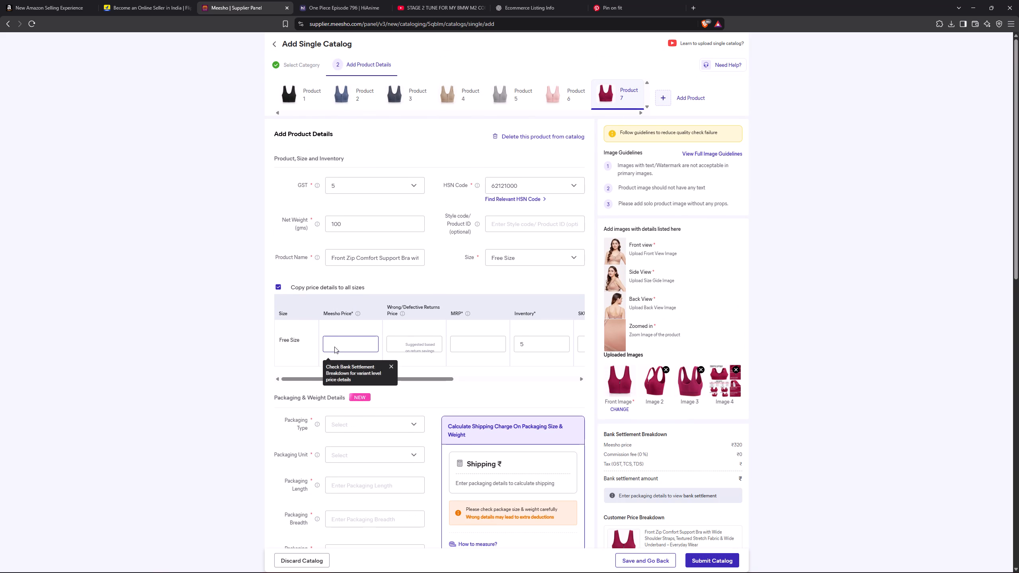
left_click(340, 345)
type("23")
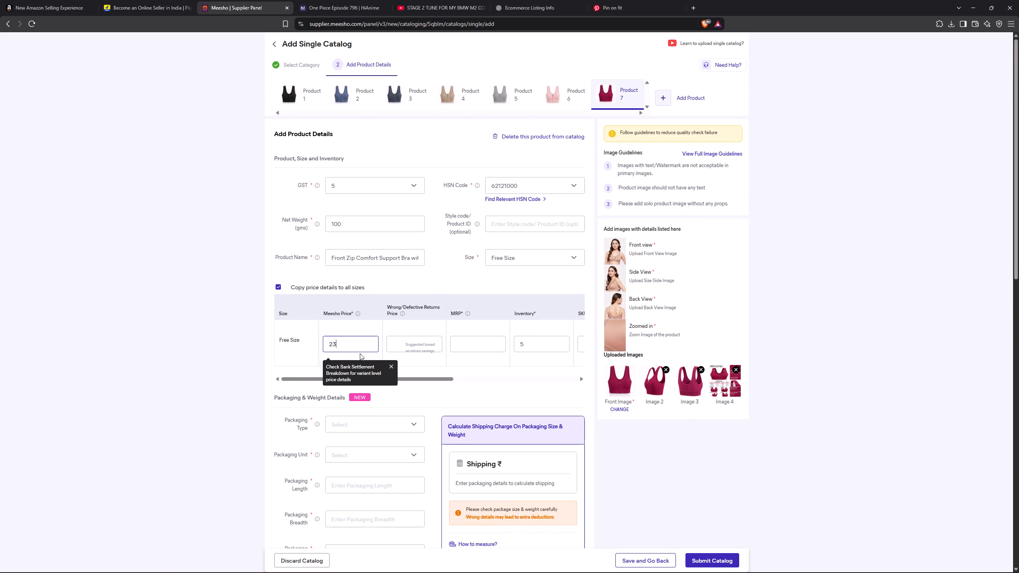
left_click_drag(356, 345, 273, 340)
key("3")
key("2")
key("0")
Set Product 7's wrong/defective returns price to 315 and its MRP to 1200.
left_click(401, 348)
left_click_drag(408, 343, 374, 343)
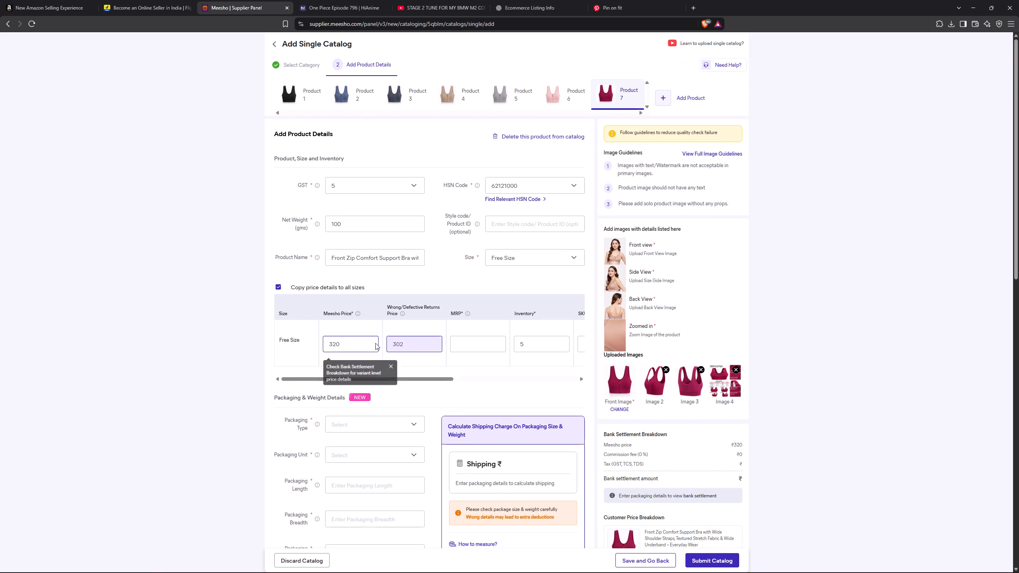
left_click_drag(409, 344, 372, 345)
key("3")
key("1")
key("5")
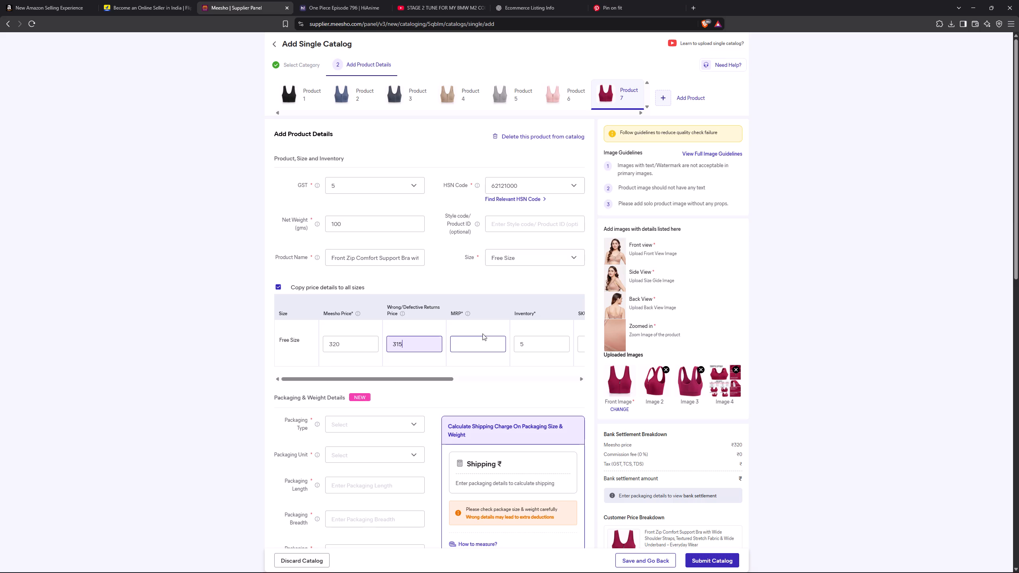
left_click(482, 333)
left_click(472, 343)
key("1")
key("2")
key("0")
key("0")
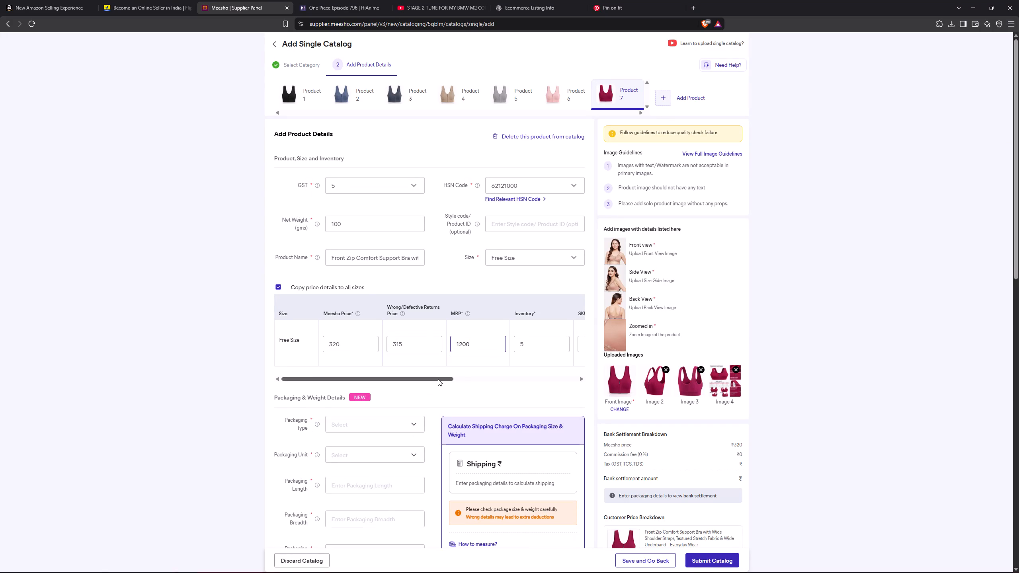
Set Product 7's packaging type to Loose Packaging and its packaging unit to inch.
left_click_drag(438, 378, 574, 378)
scroll(409, 398, "down", 3)
left_click(351, 304)
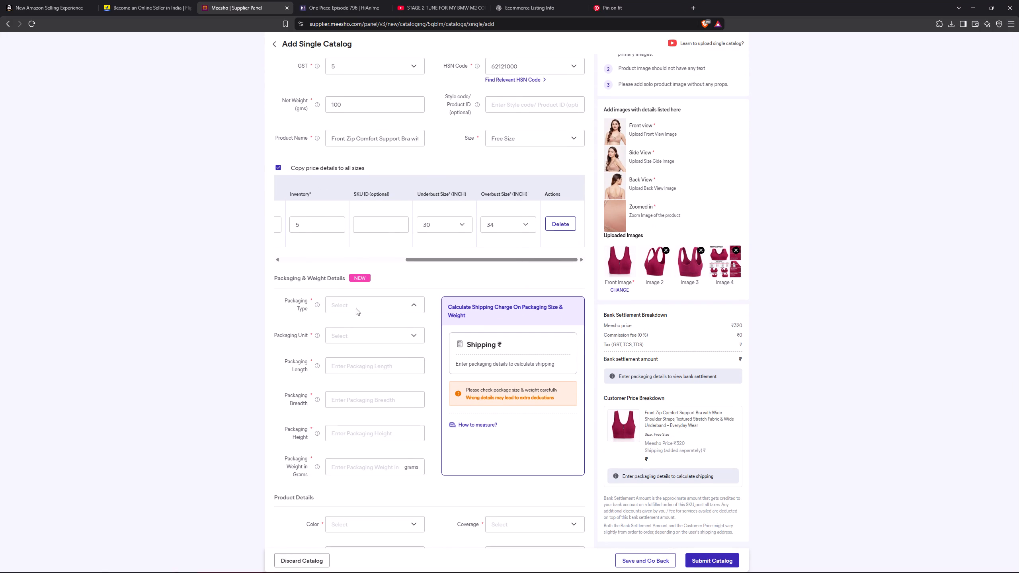
left_click(367, 354)
left_click(347, 331)
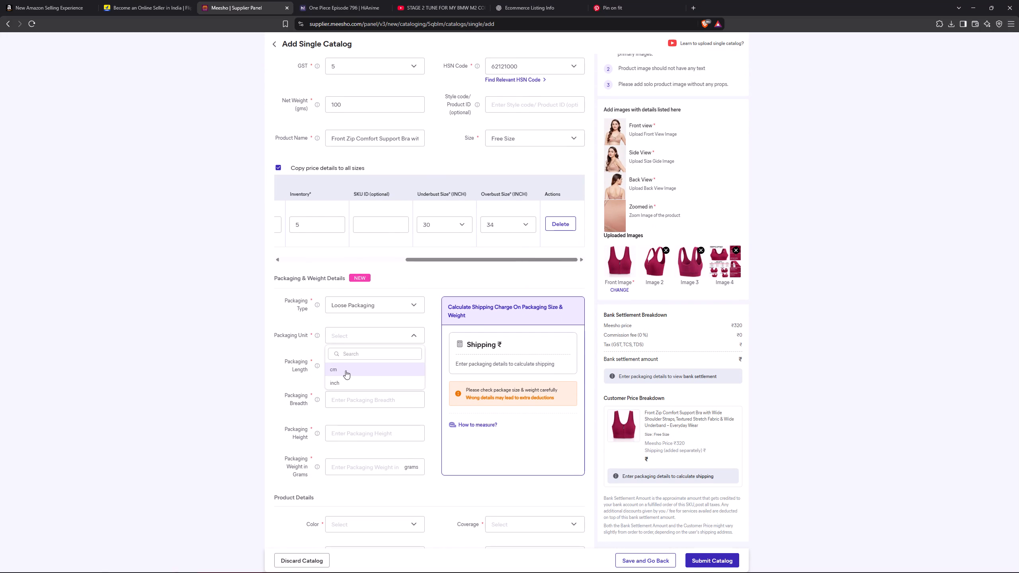
left_click(343, 387)
Enter Product 7's packaging dimensions: length 10, breadth 12 and height 5 inches.
left_click(351, 361)
type("10")
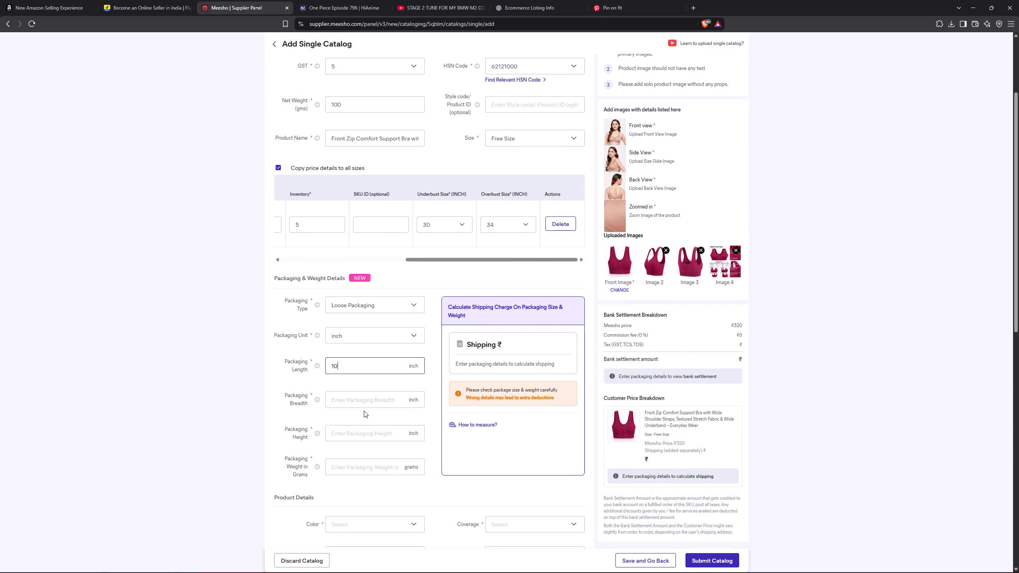
left_click(365, 403)
key("1")
key("2")
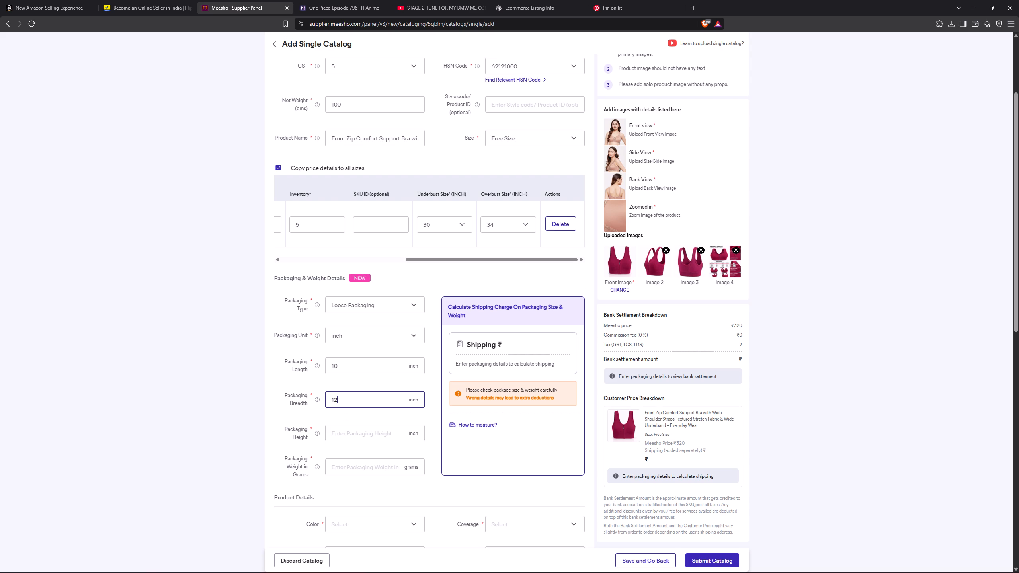
left_click(349, 438)
key("5")
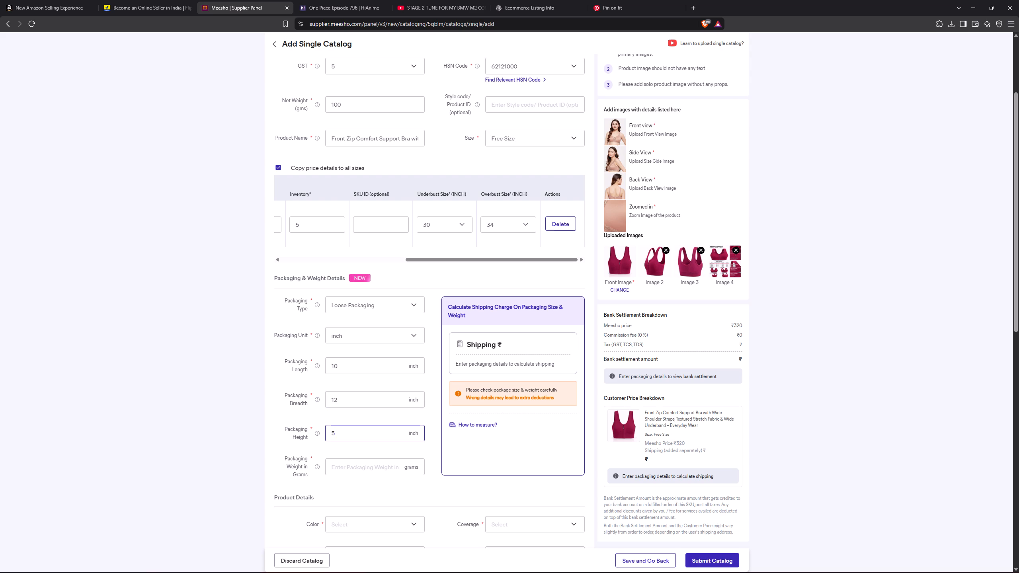
Set Product 7's packaging weight to 100 grams.
left_click(353, 464)
key("1")
key("0")
key("0")
scroll(377, 467, "down", 2)
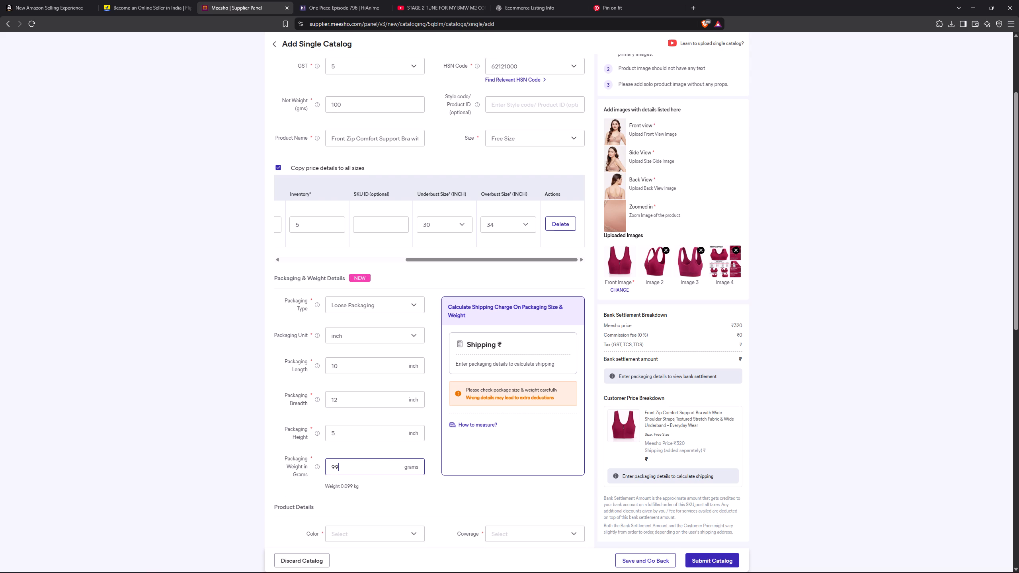
scroll(373, 455, "up", 1)
scroll(375, 489, "up", 1)
scroll(376, 524, "down", 2)
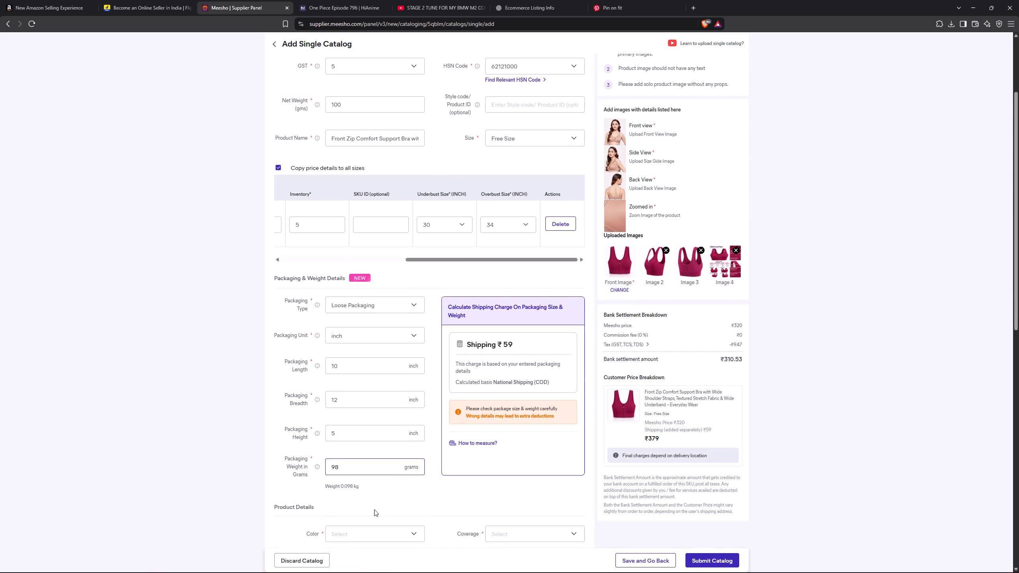
scroll(358, 468, "up", 2)
left_click(387, 491)
Set Product 7's color to Purple and its coverage to Full.
scroll(392, 489, "down", 2)
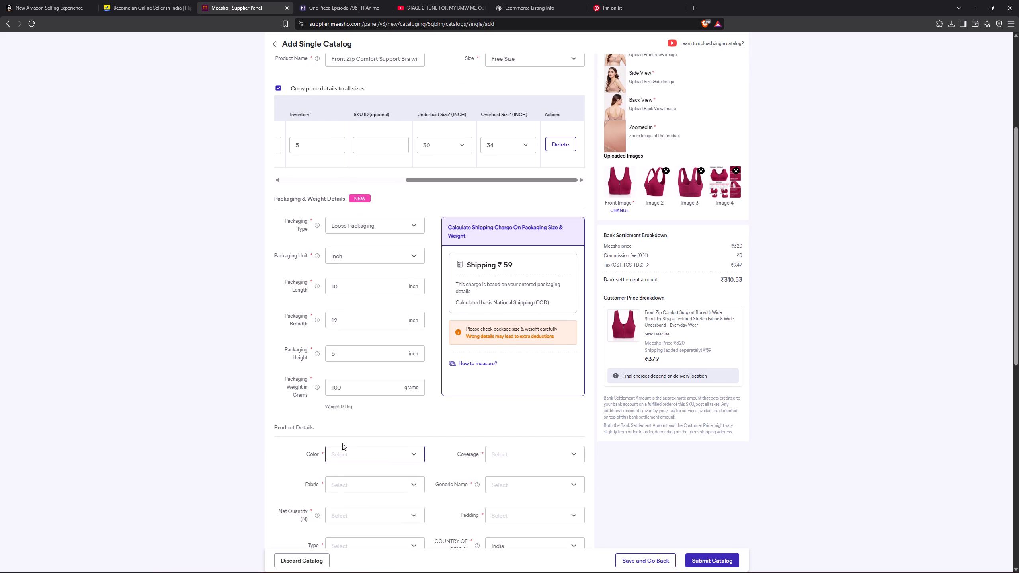
left_click(352, 450)
left_click(361, 462)
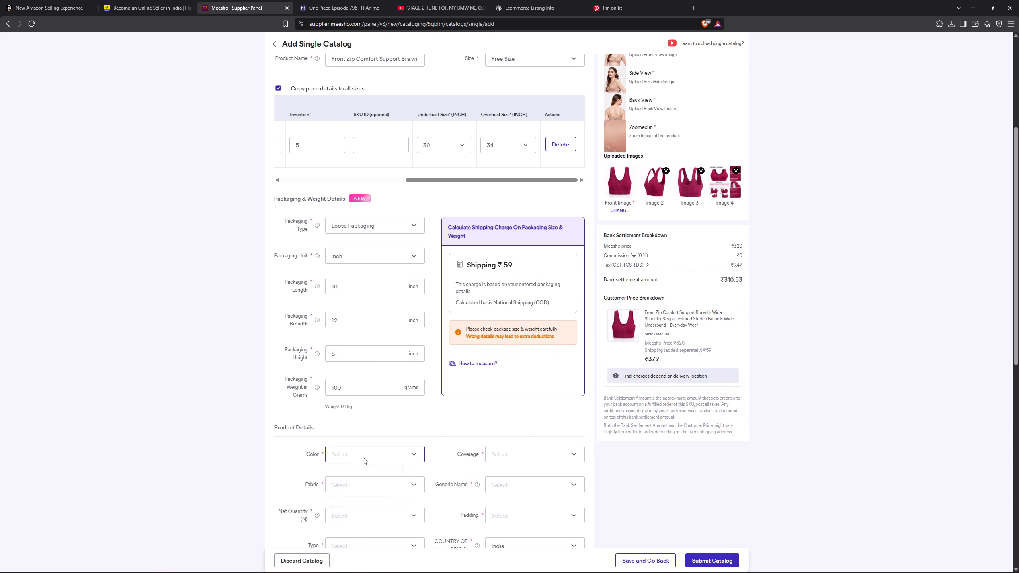
left_click(363, 452)
left_click(360, 469)
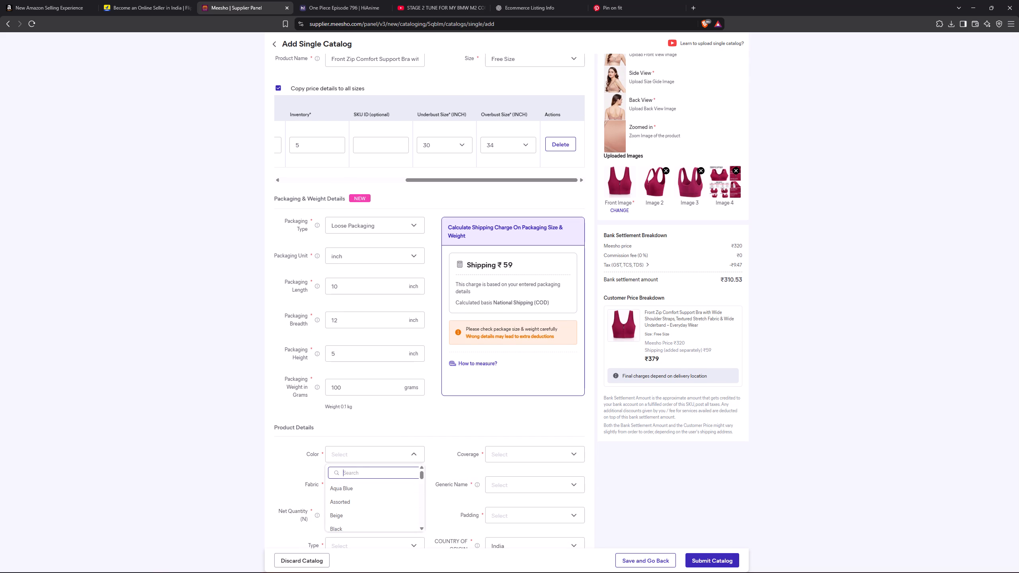
key("p")
key("u")
key("r")
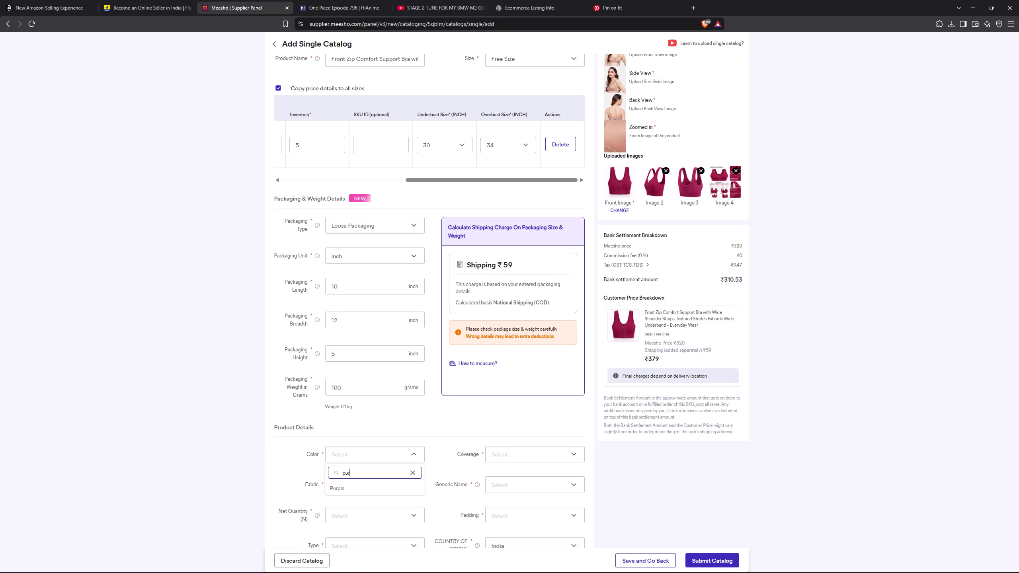
left_click(353, 486)
left_click(487, 450)
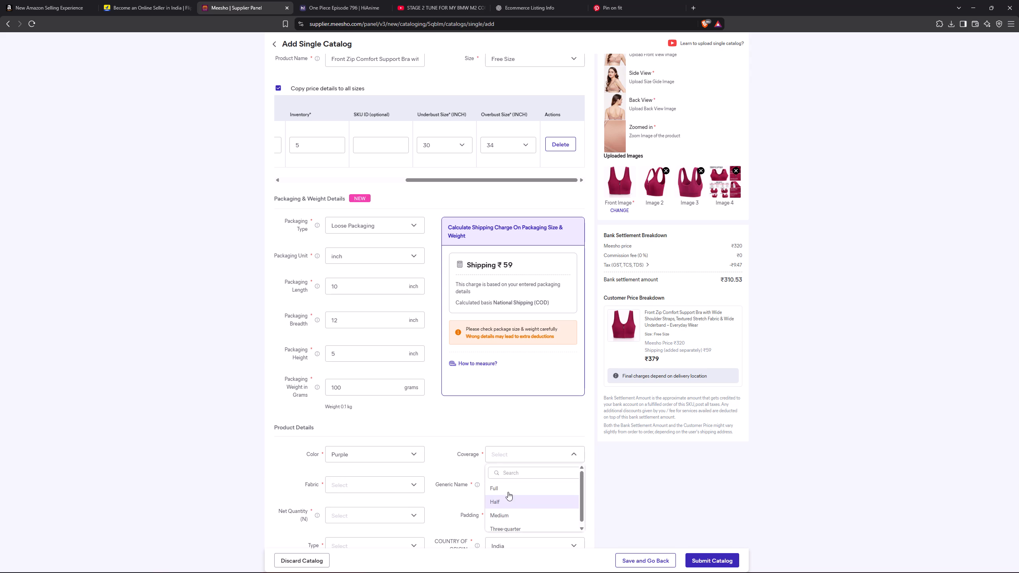
left_click(508, 488)
Set Product 7's fabric to Hosiery and its generic name to Bra.
scroll(407, 450, "down", 4)
left_click(356, 321)
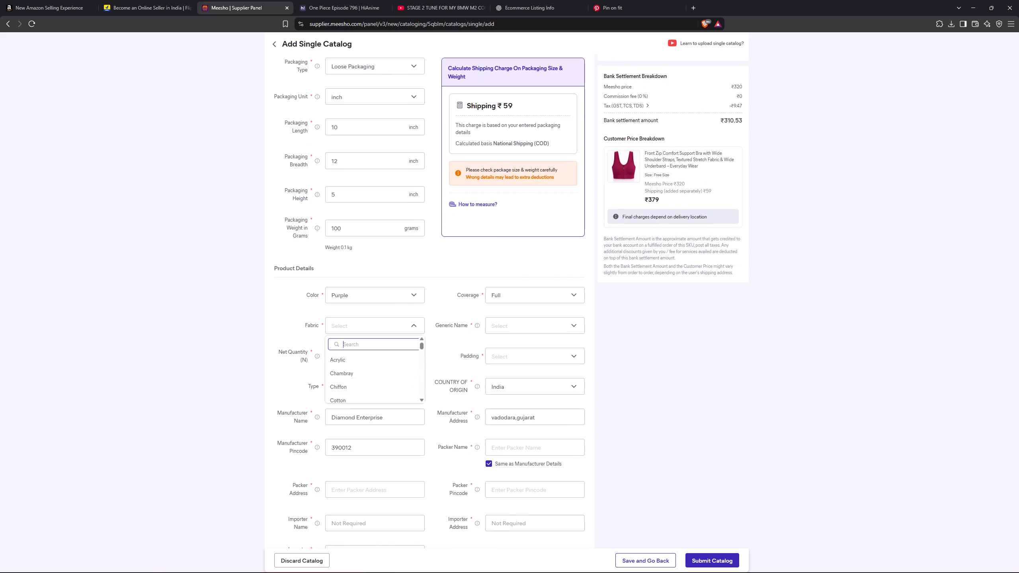
left_click(359, 347)
type("ho")
left_click(370, 358)
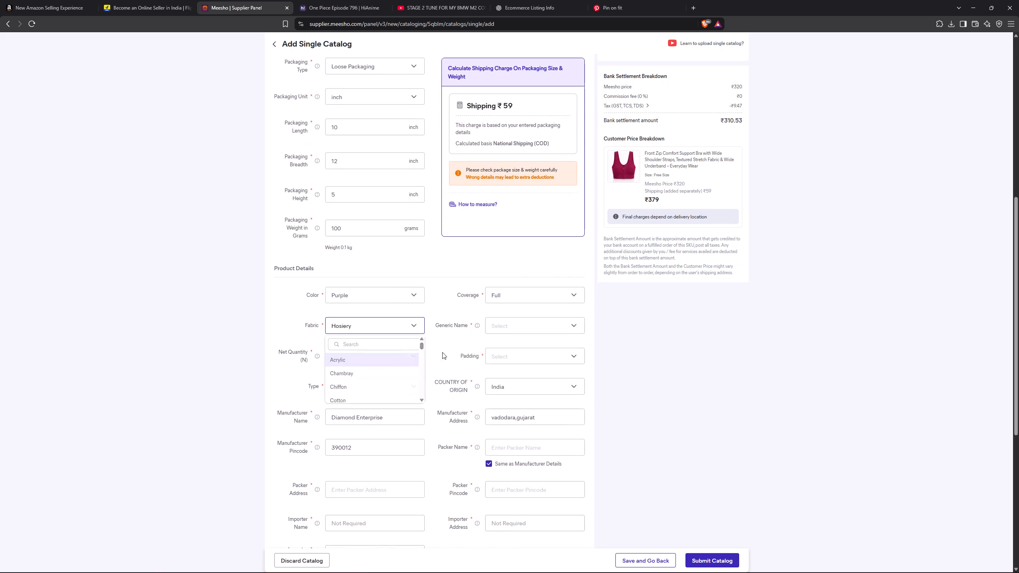
left_click(564, 325)
left_click(511, 388)
Set Product 7's net quantity to 1 and its padding to Lightly.
left_click(359, 351)
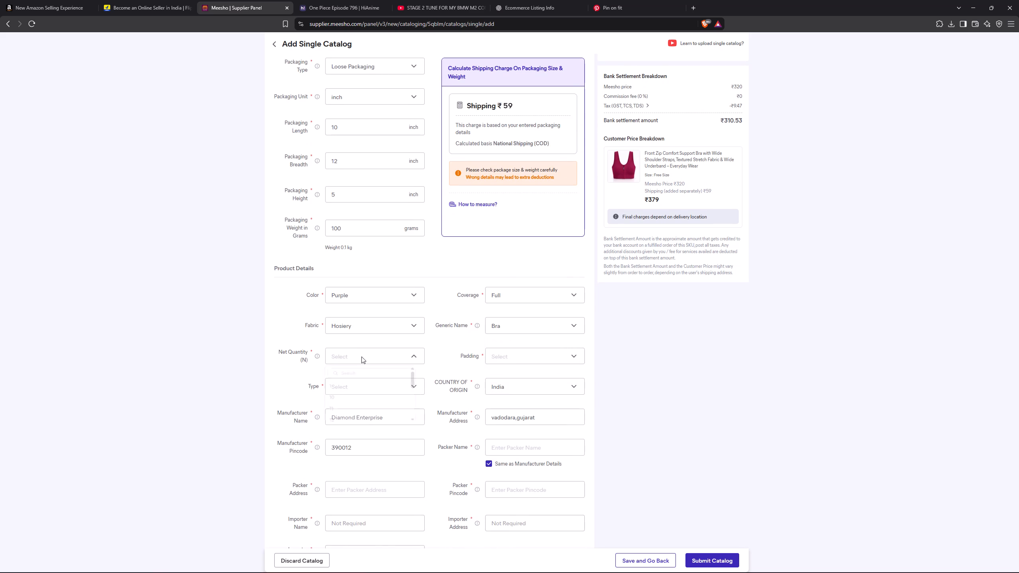
left_click(360, 388)
left_click(550, 353)
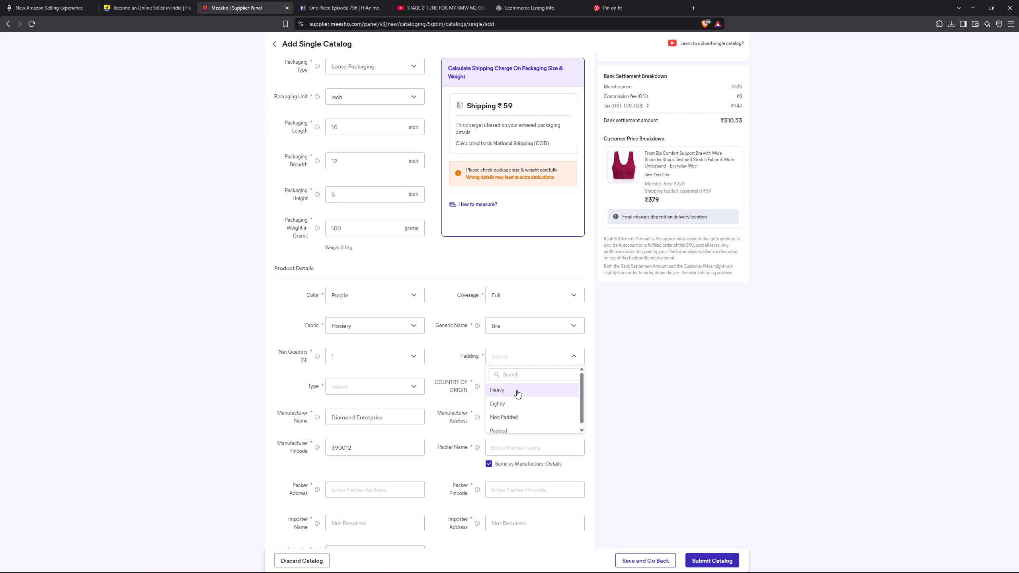
left_click(517, 390)
left_click(395, 379)
left_click(520, 360)
left_click(528, 358)
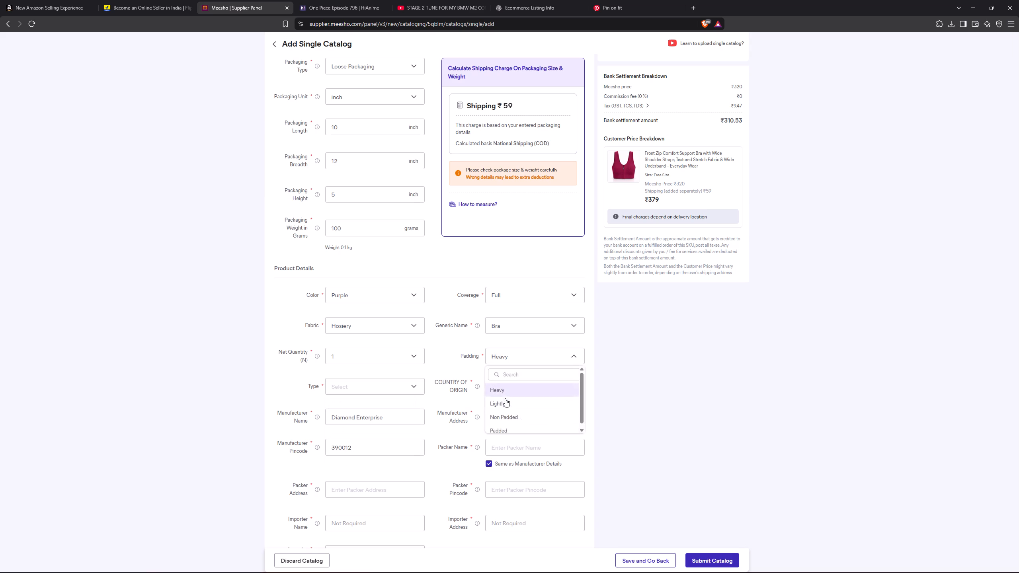
left_click(504, 401)
Set Product 7's type to Front Open/Front Button Bra and fill the packer details from the manufacturer details.
left_click(361, 391)
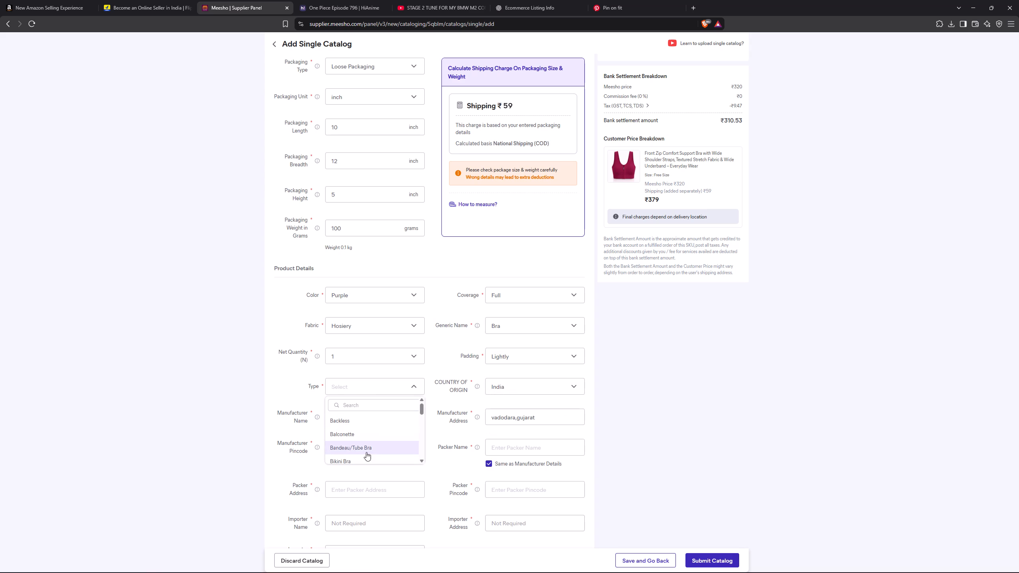
scroll(369, 450, "down", 3)
scroll(367, 443, "up", 1)
scroll(367, 442, "down", 1)
left_click(368, 437)
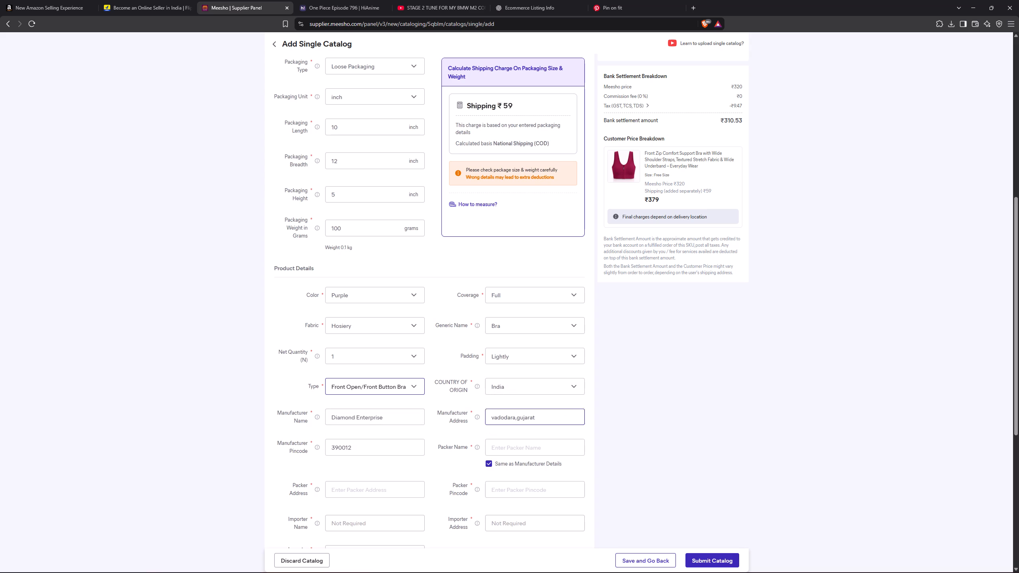
double_click(490, 464)
Set Product 7's add-on to Pads and its closure to Front Closure.
scroll(544, 446, "down", 5)
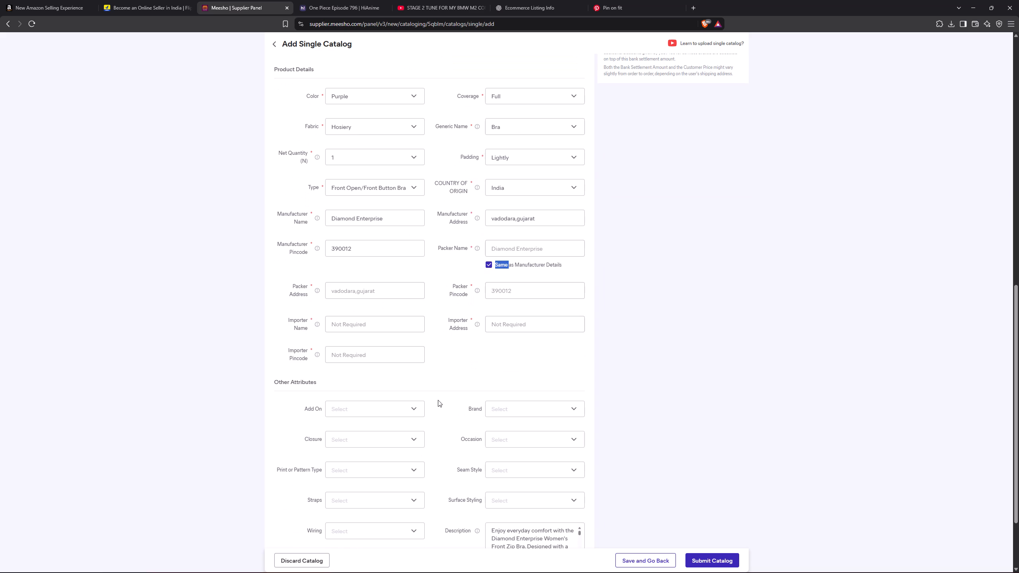
left_click(387, 411)
scroll(357, 462, "down", 2)
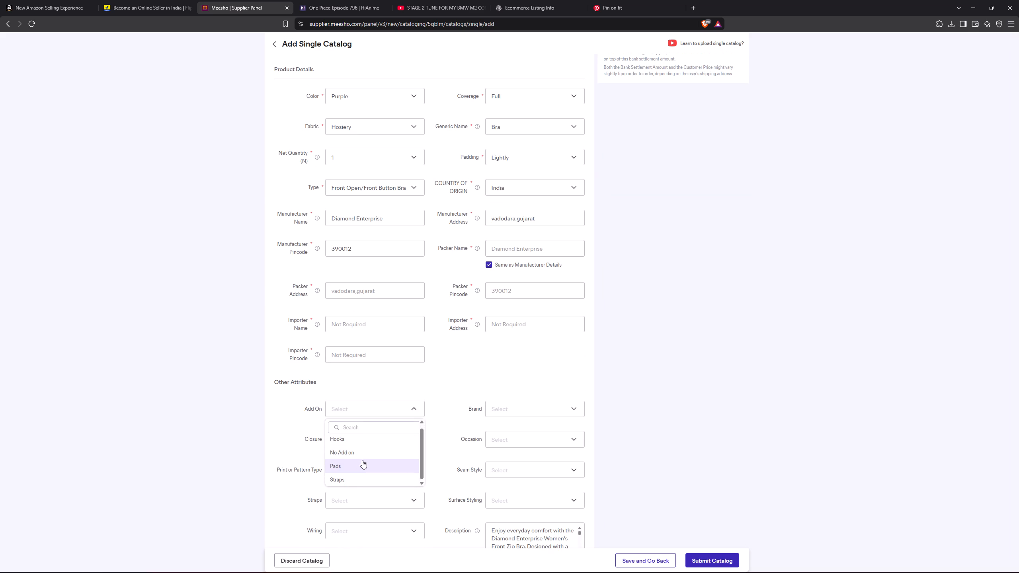
scroll(362, 460, "up", 1)
left_click(352, 468)
left_click(360, 442)
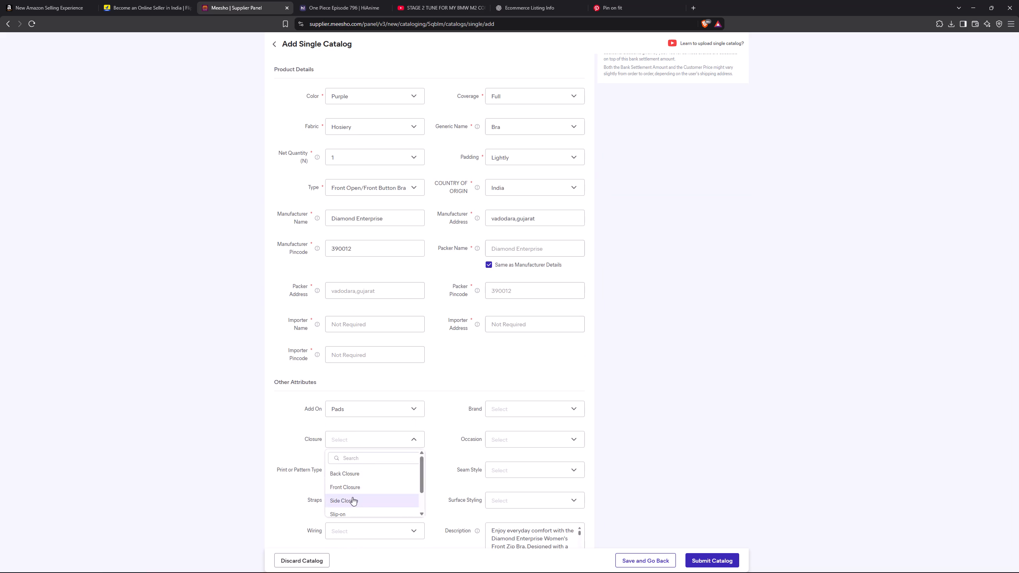
left_click(356, 484)
Set Product 7's straps to Regular and its wiring to Non Wired.
left_click(362, 501)
left_click(349, 540)
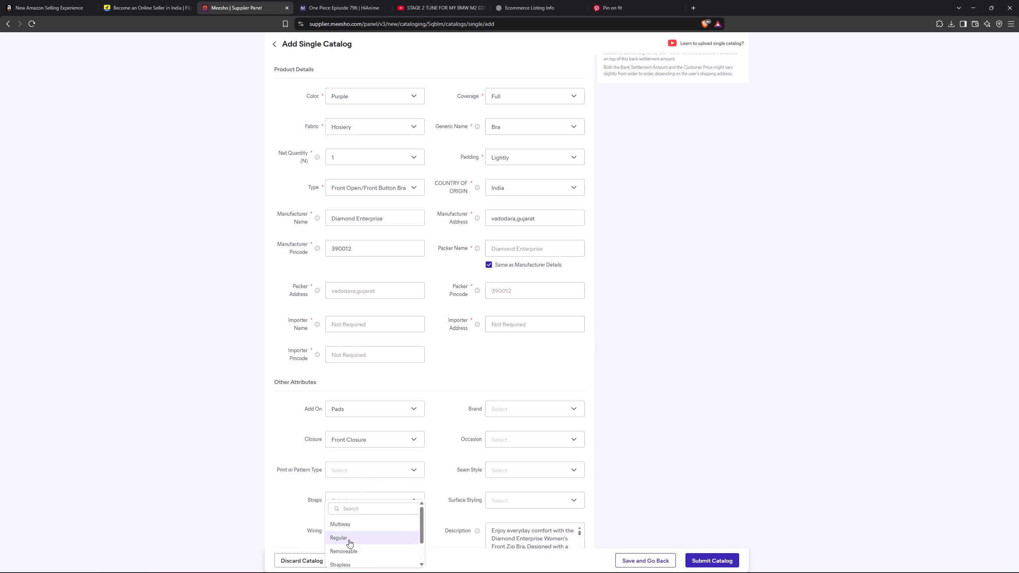
left_click(347, 522)
left_click(352, 529)
left_click(347, 546)
Set Product 7's occasion to Everyday and its seam style to Seamless.
left_click(522, 430)
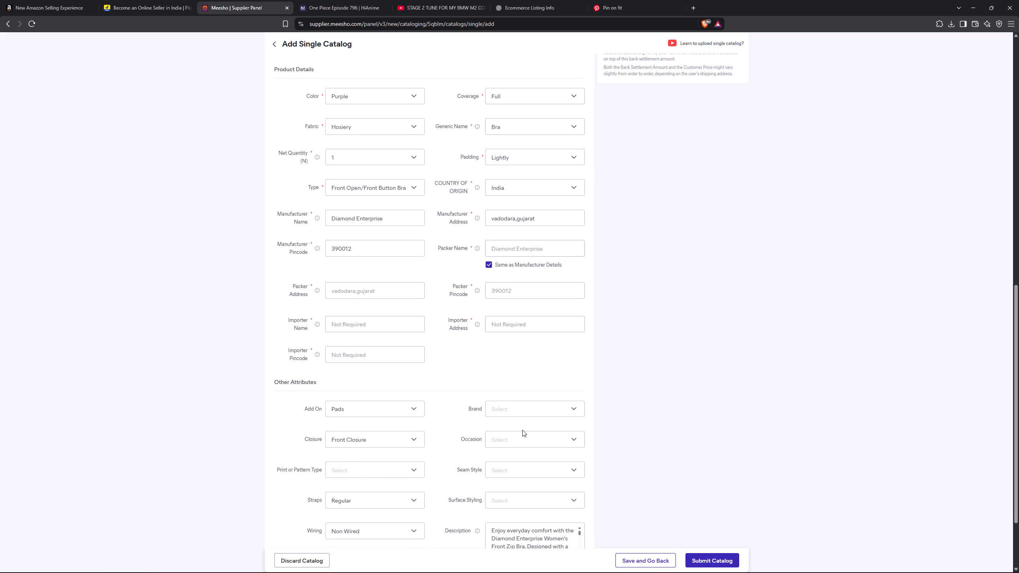
left_click(523, 437)
left_click(525, 469)
left_click(509, 501)
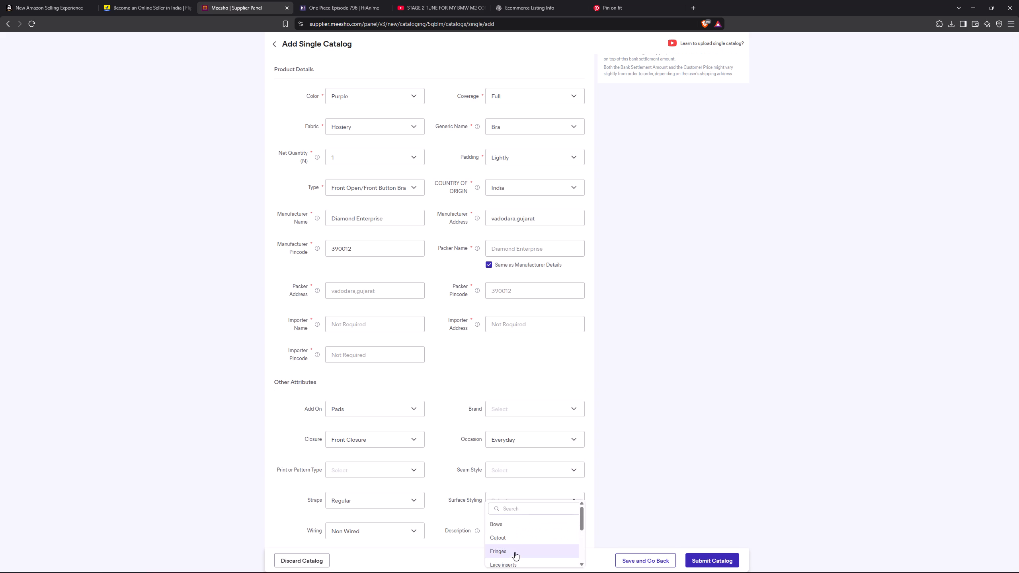
double_click(514, 465)
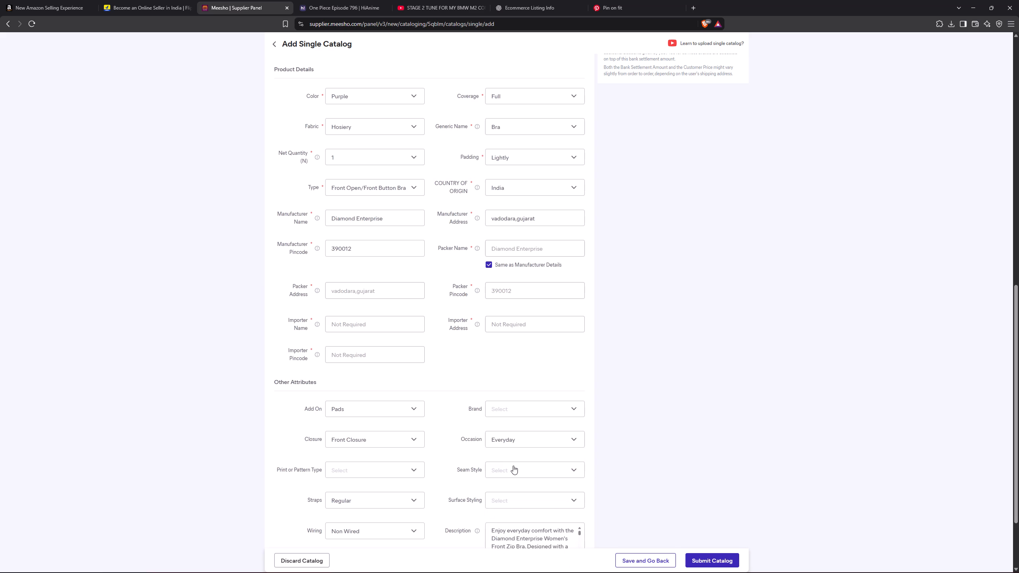
left_click(515, 476)
left_click(510, 535)
Switch back to Product 1, the black bra, check its details and submit the catalog.
scroll(647, 475, "up", 17)
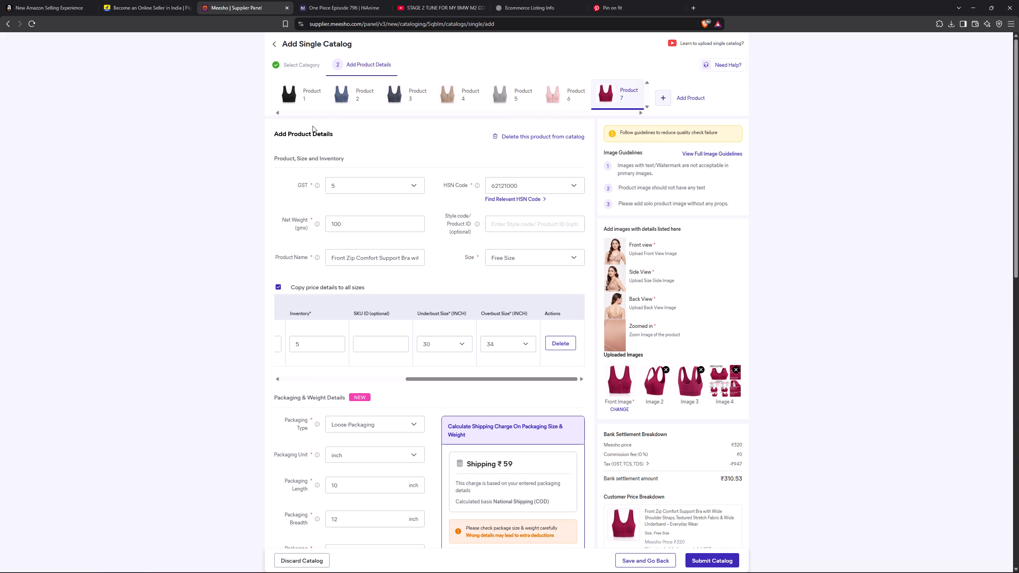
left_click(299, 95)
scroll(472, 255, "down", 5)
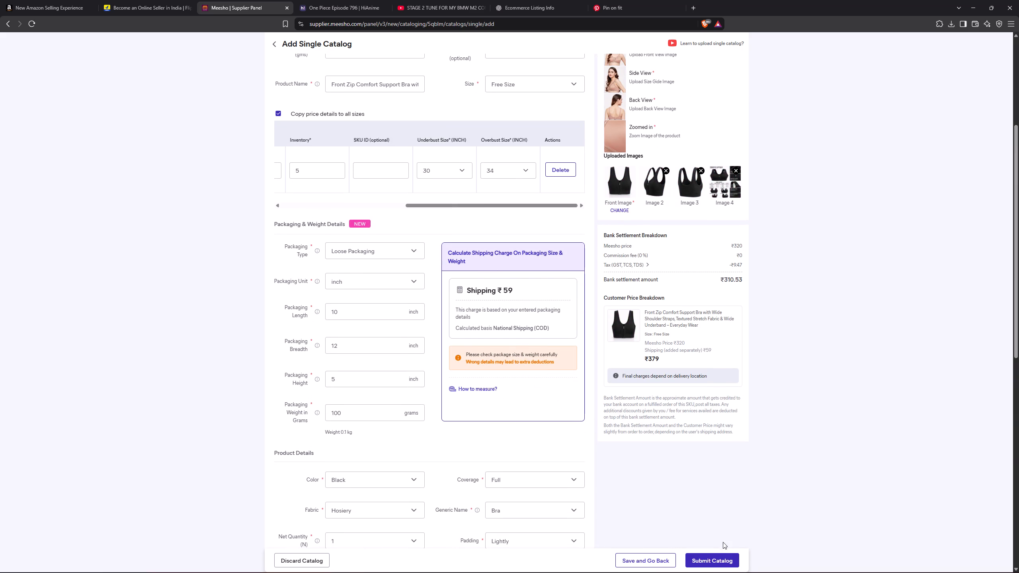
left_click(710, 564)
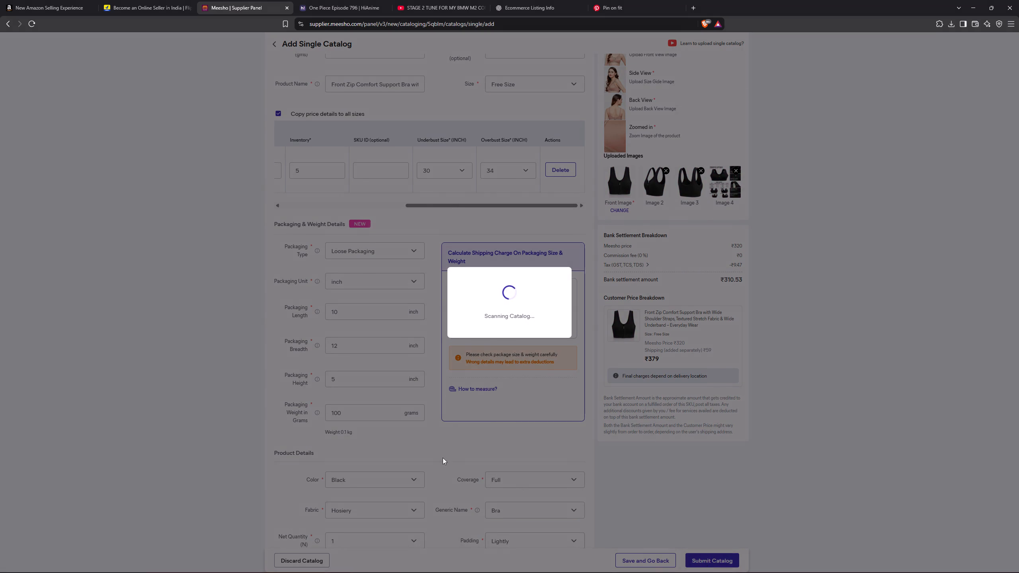
Complete the submission with the flagged brand keywords kept in the name and description, and dismiss the ad campaign offer.
scroll(499, 365, "down", 6)
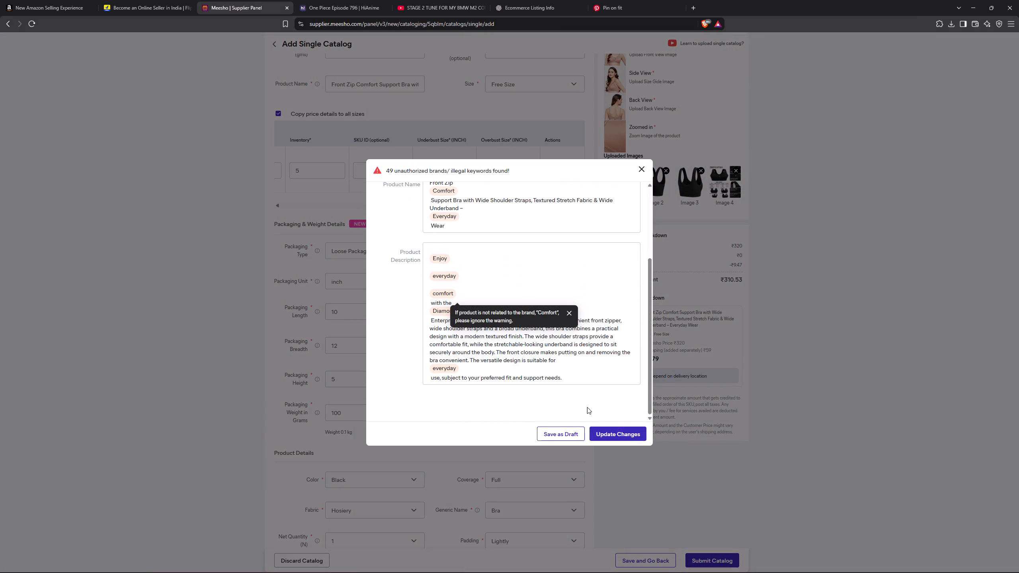
left_click(621, 431)
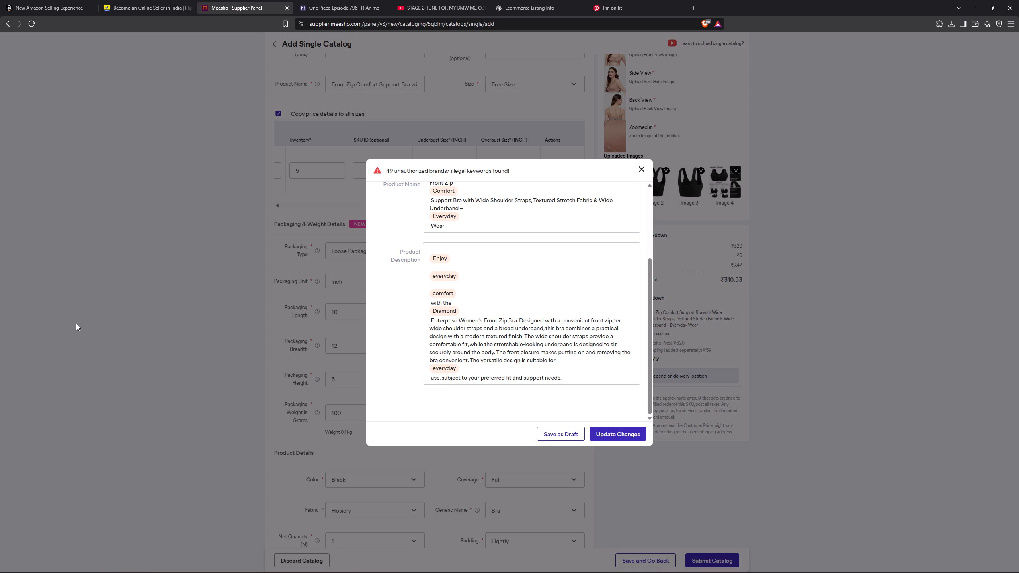
left_click(621, 437)
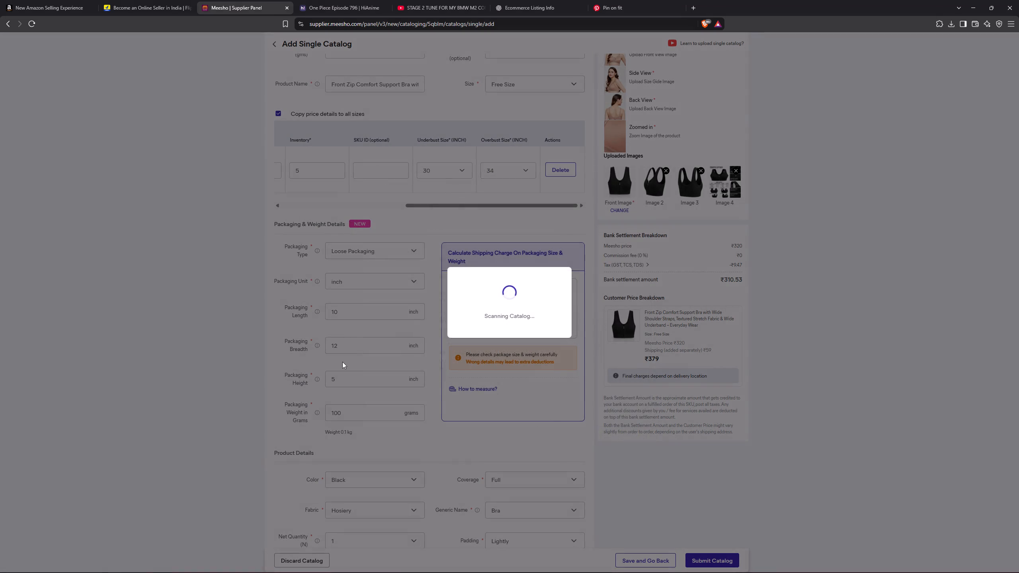
left_click(570, 318)
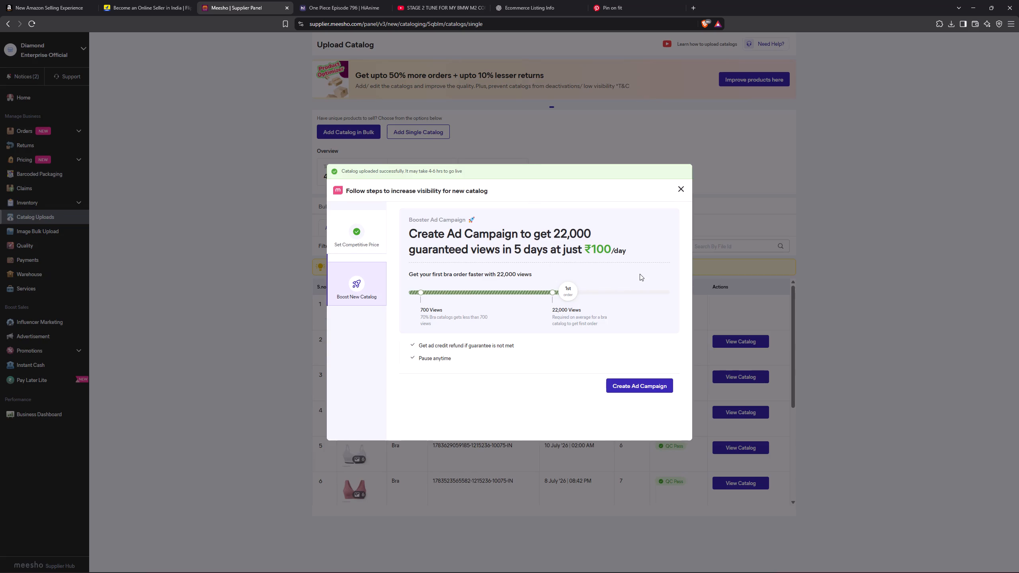
left_click(686, 186)
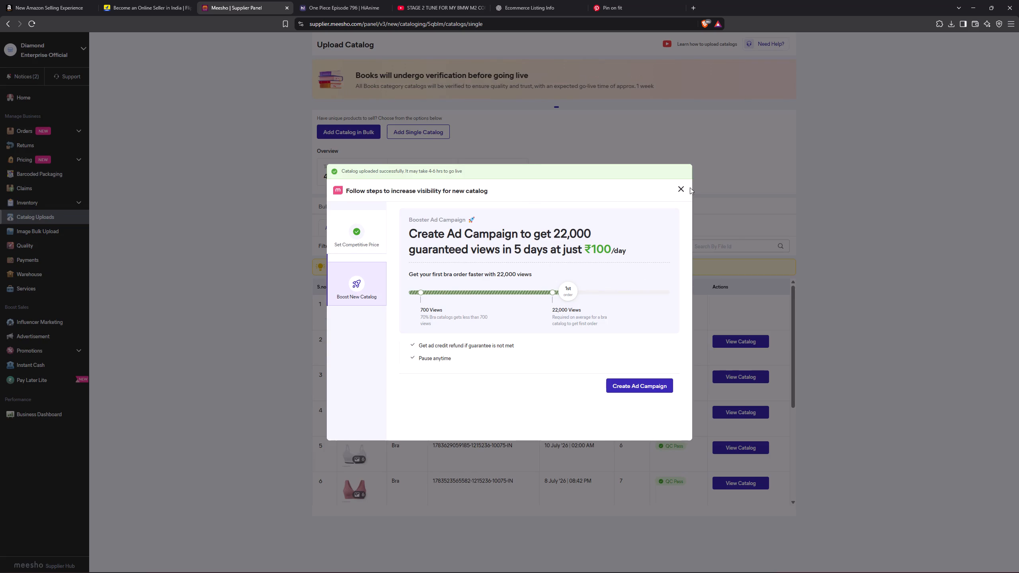
left_click(685, 187)
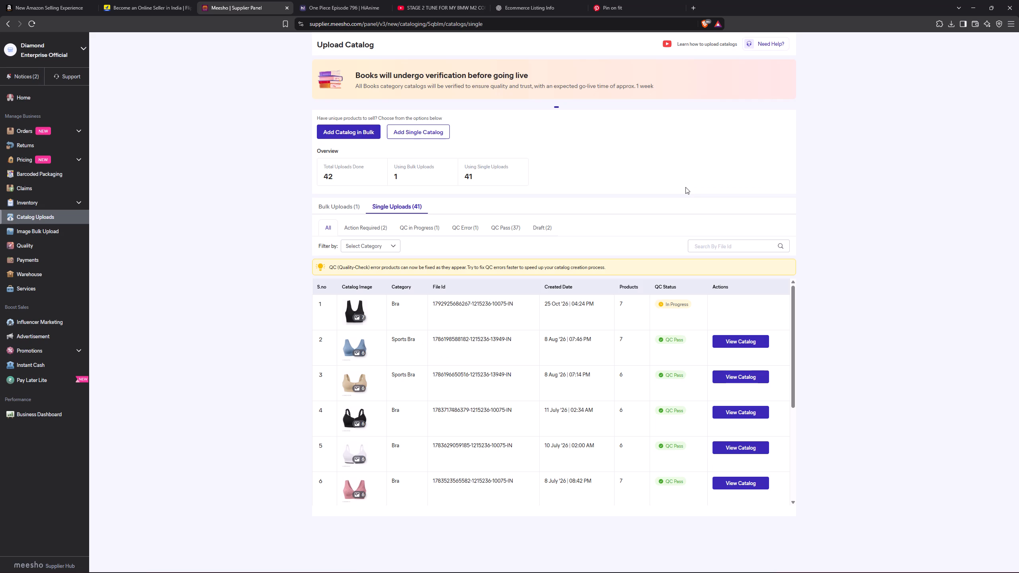
Open the supplier home page to view the to-do list and business insights.
left_click(57, 93)
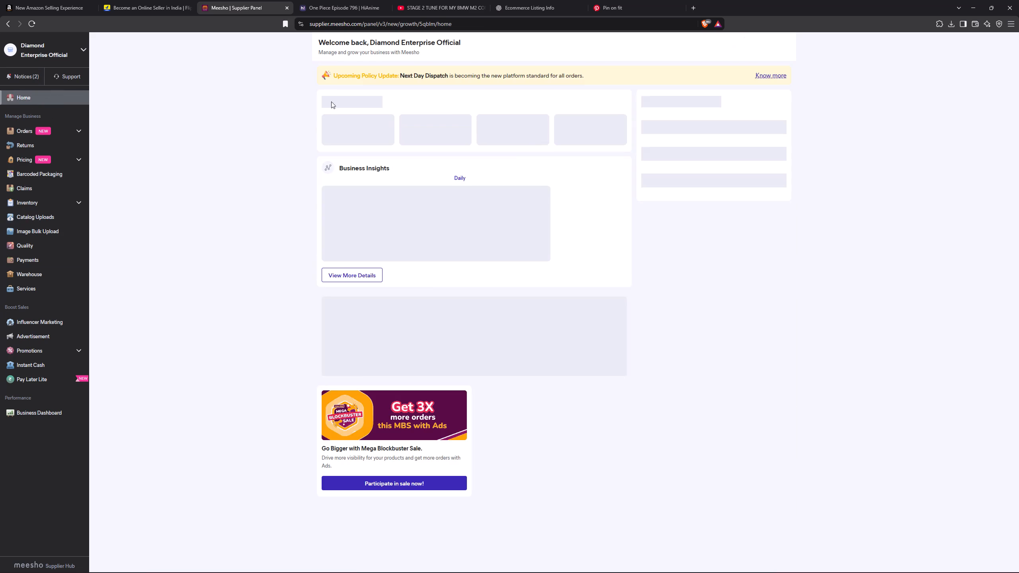
left_click(603, 236)
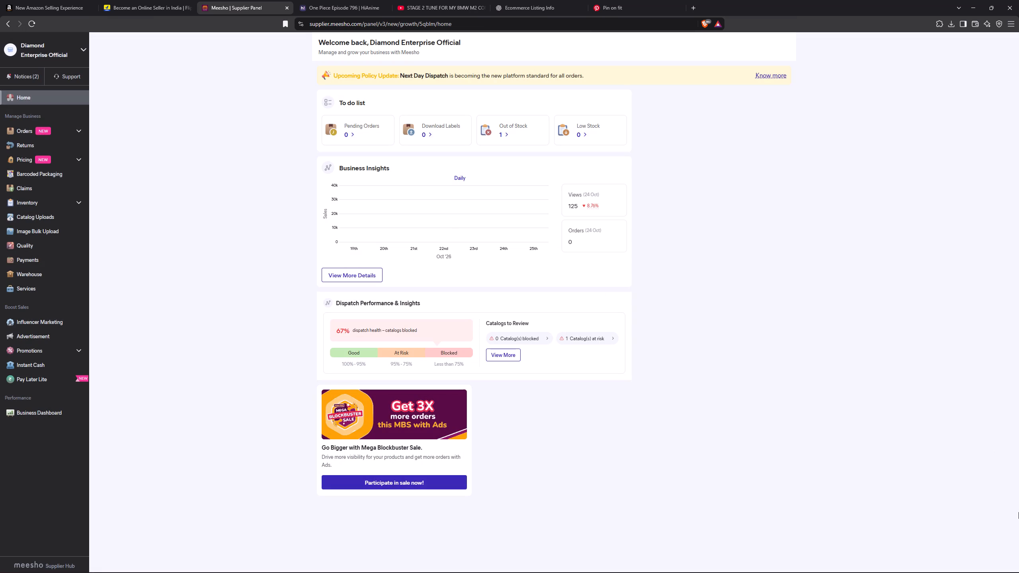